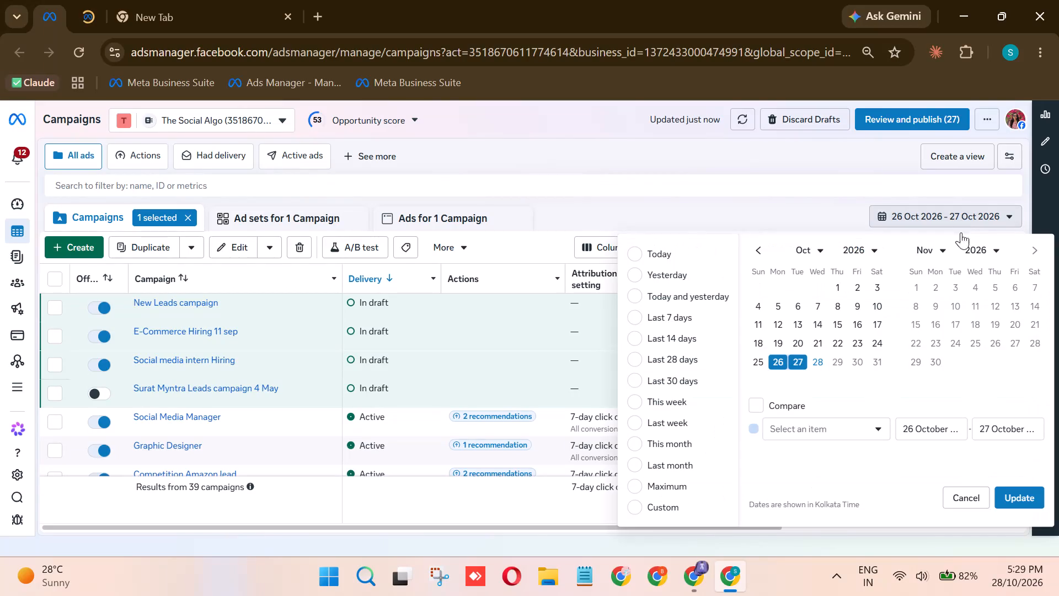
Set the campaign reporting date range to 27 Oct 2026 – 28 Oct 2026 and update the table.
left_click(816, 363)
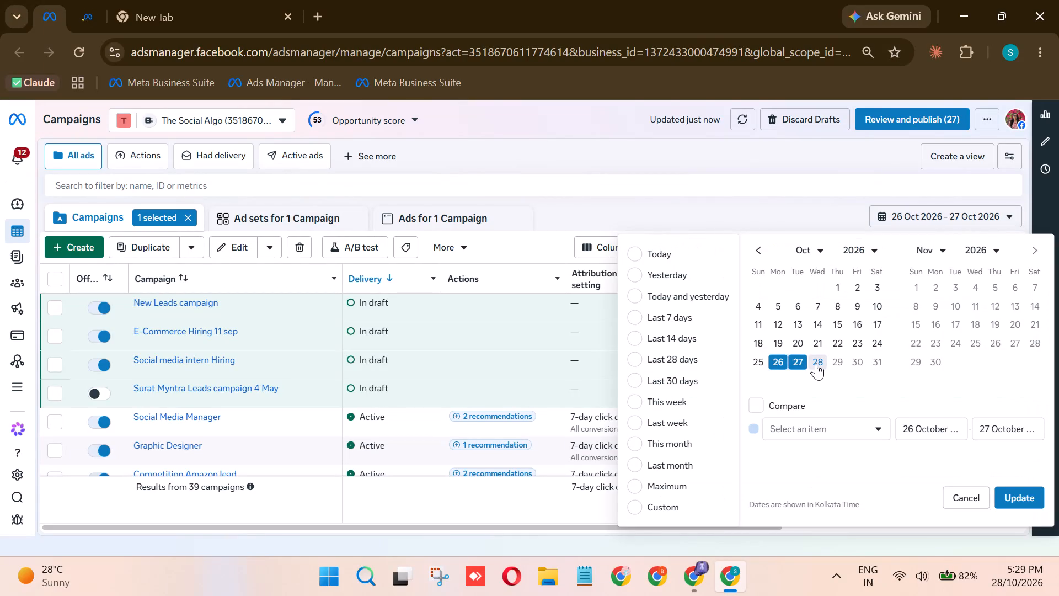
left_click(803, 364)
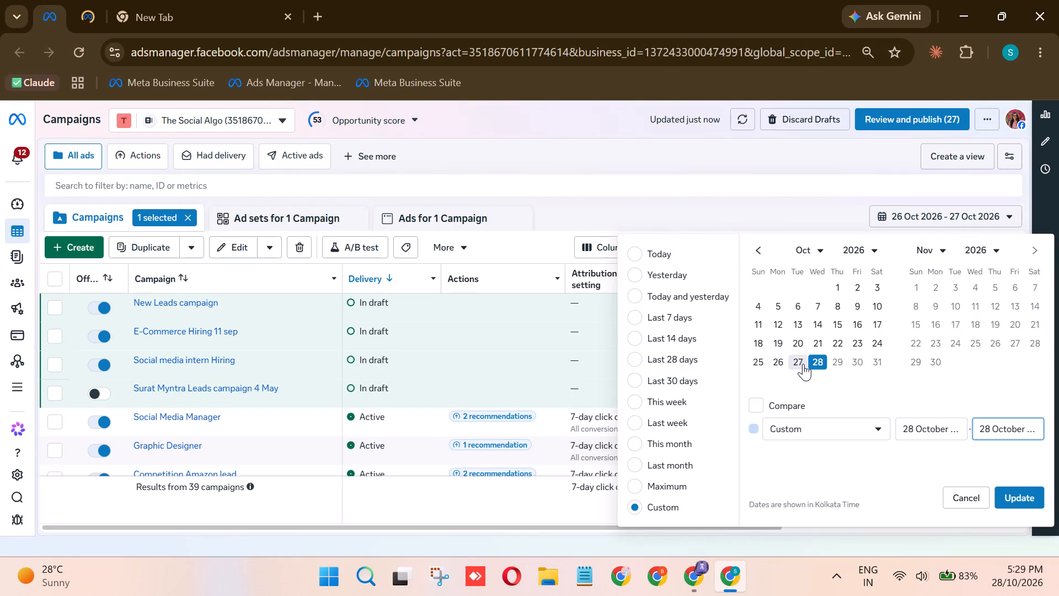
left_click(1004, 499)
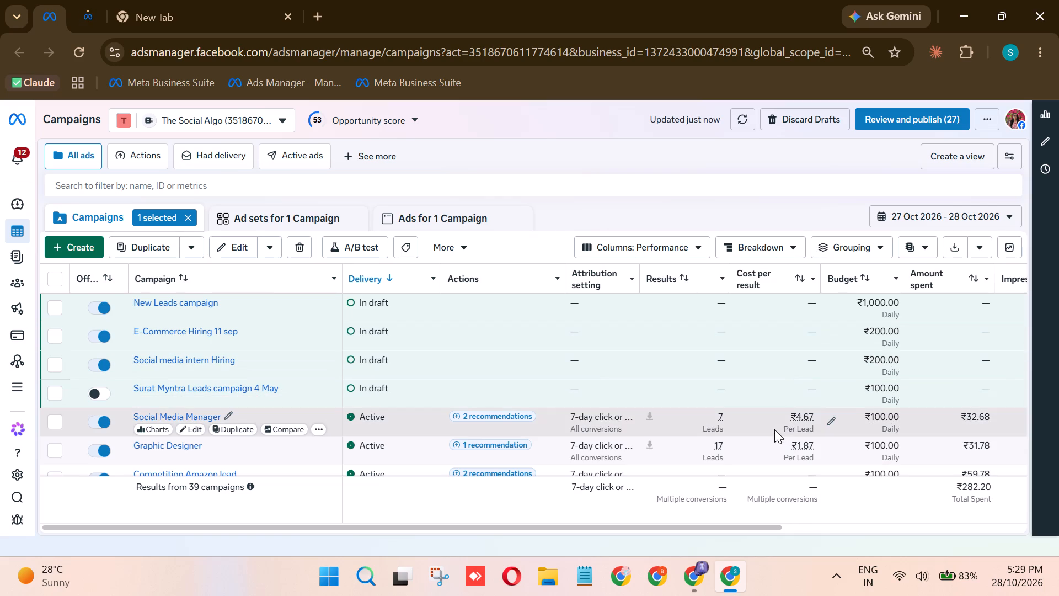
Examine the results, cost per result and amount spent of the active campaigns for the chosen dates.
scroll(778, 429, "down", 1)
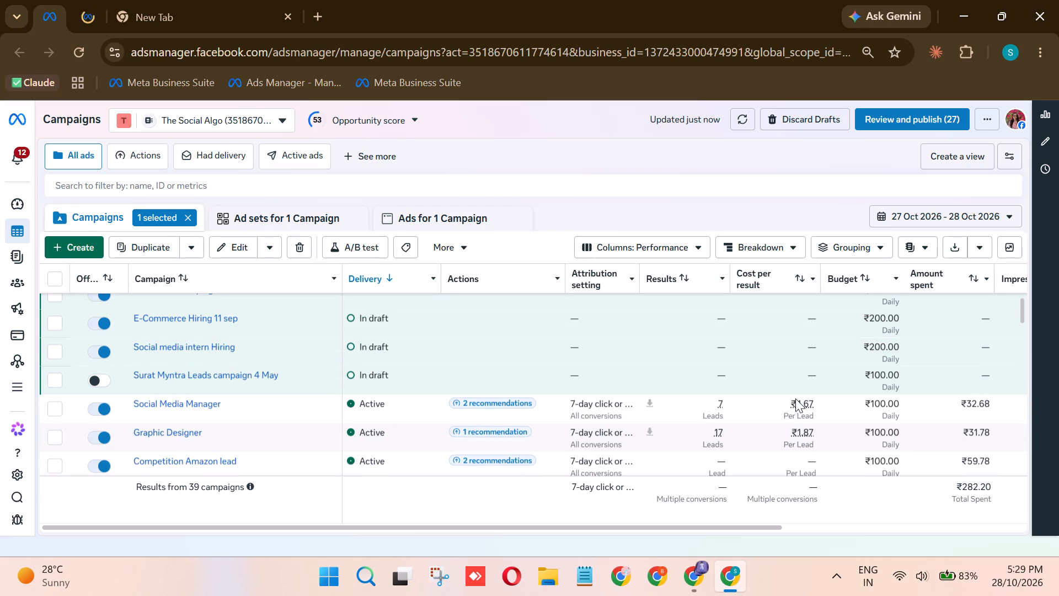
scroll(795, 398, "down", 1)
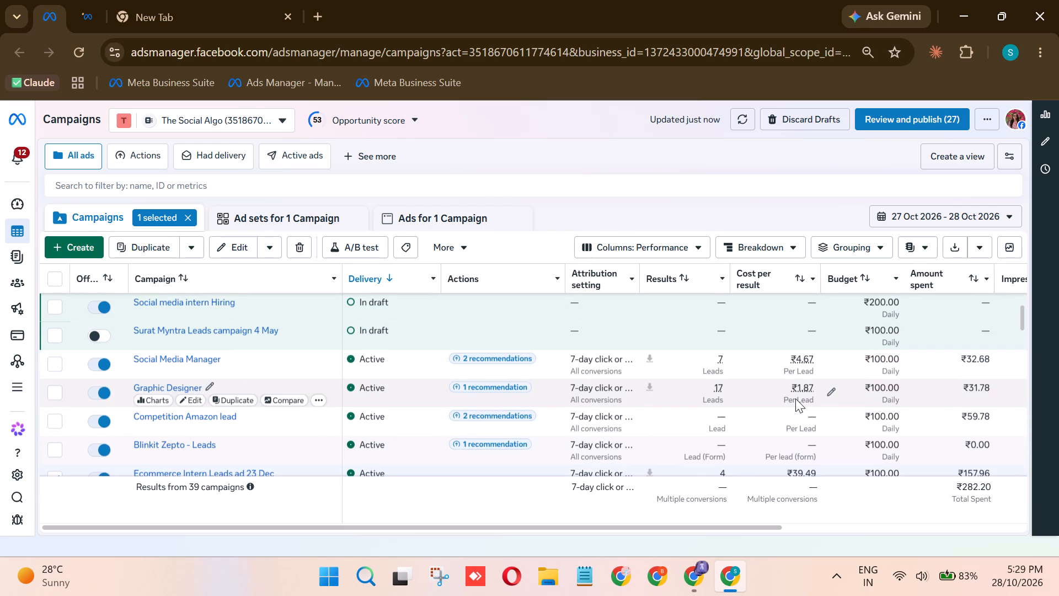
scroll(795, 398, "down", 2)
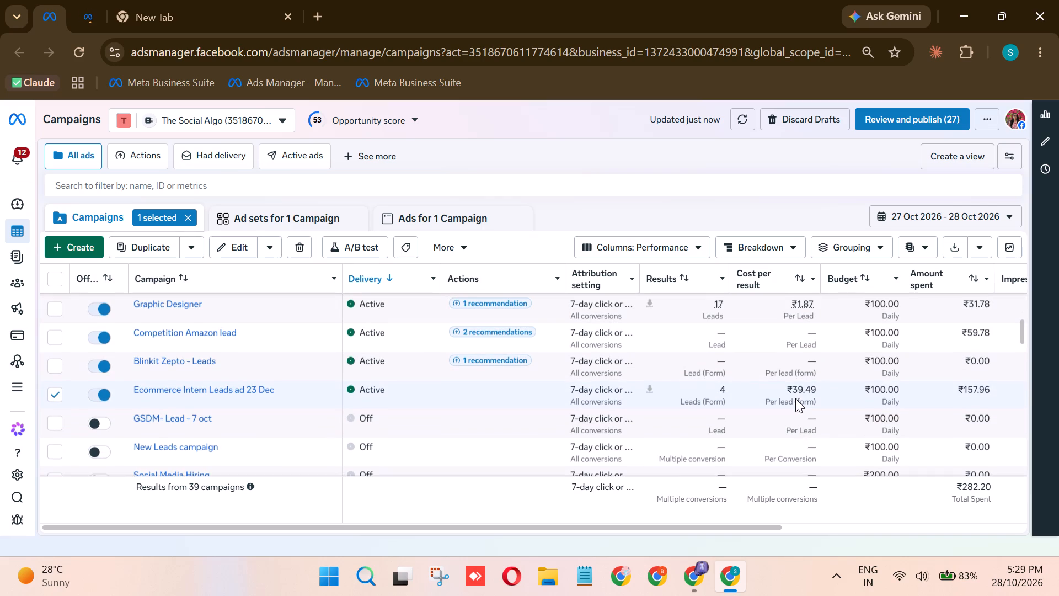
scroll(795, 398, "up", 3)
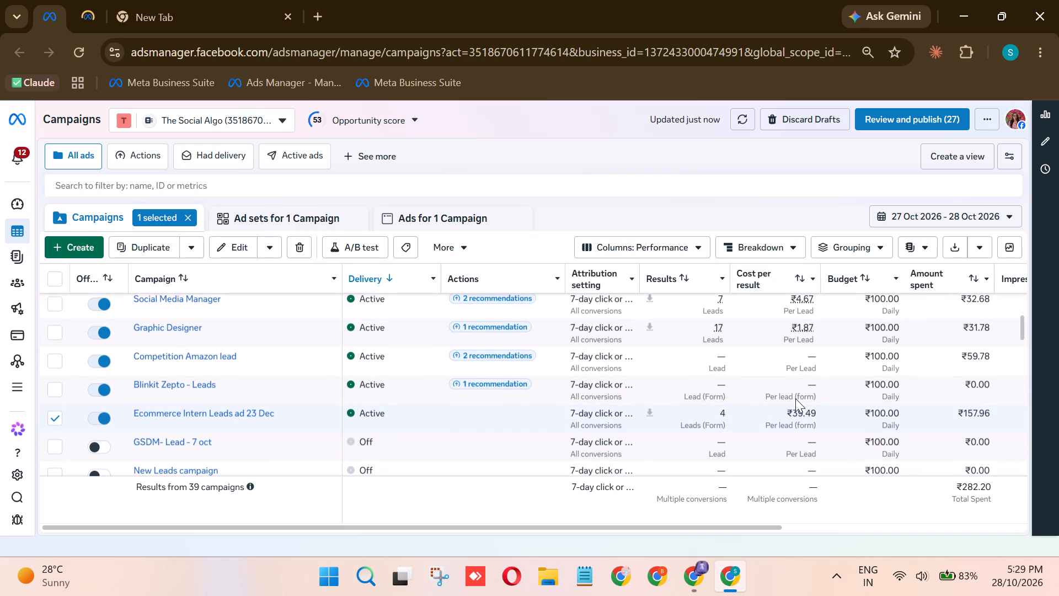
scroll(795, 398, "up", 3)
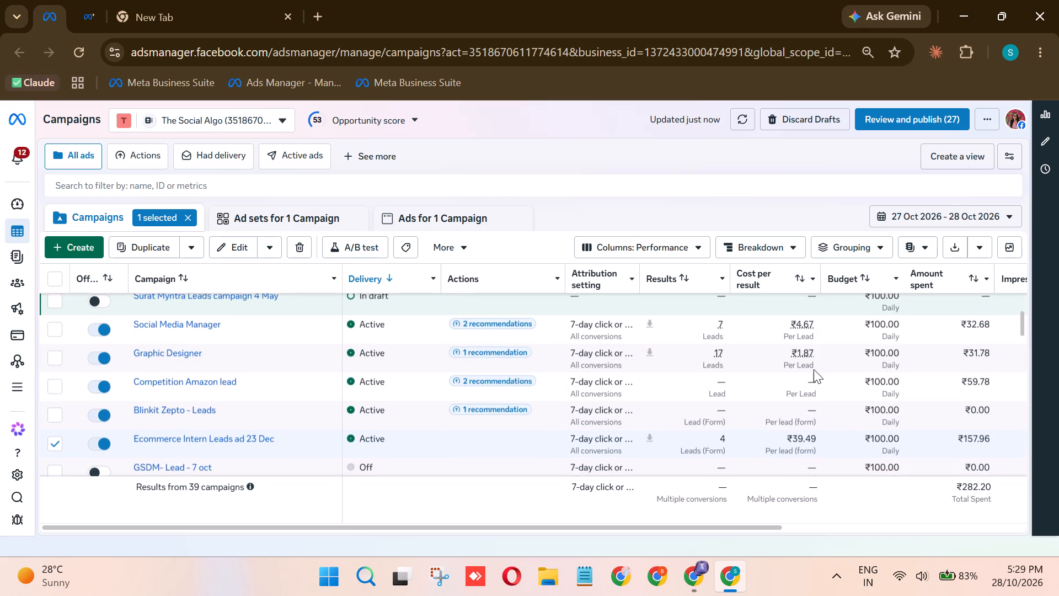
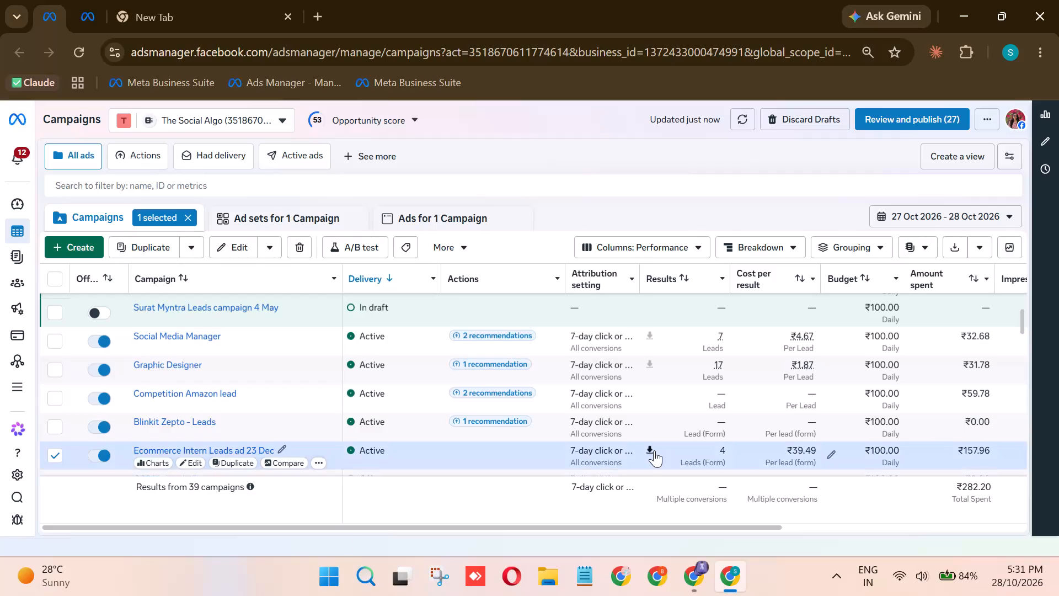
Download the leads of the Ecommerce Intern Leads ad 23 Dec campaign for 27 Oct 2026 – 28 Oct 2026 as CSV.
left_click(651, 450)
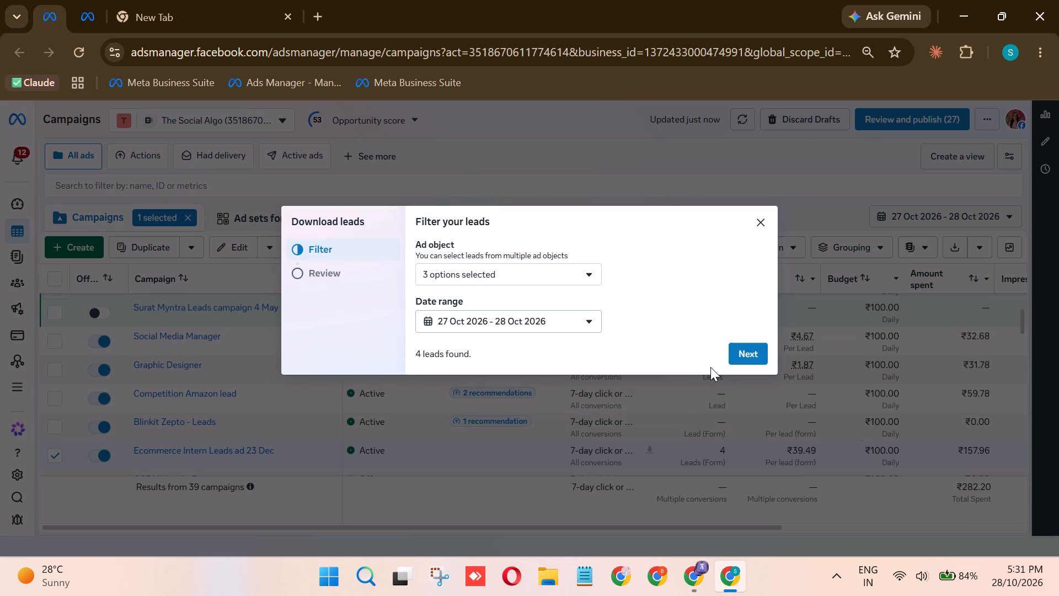
left_click(734, 360)
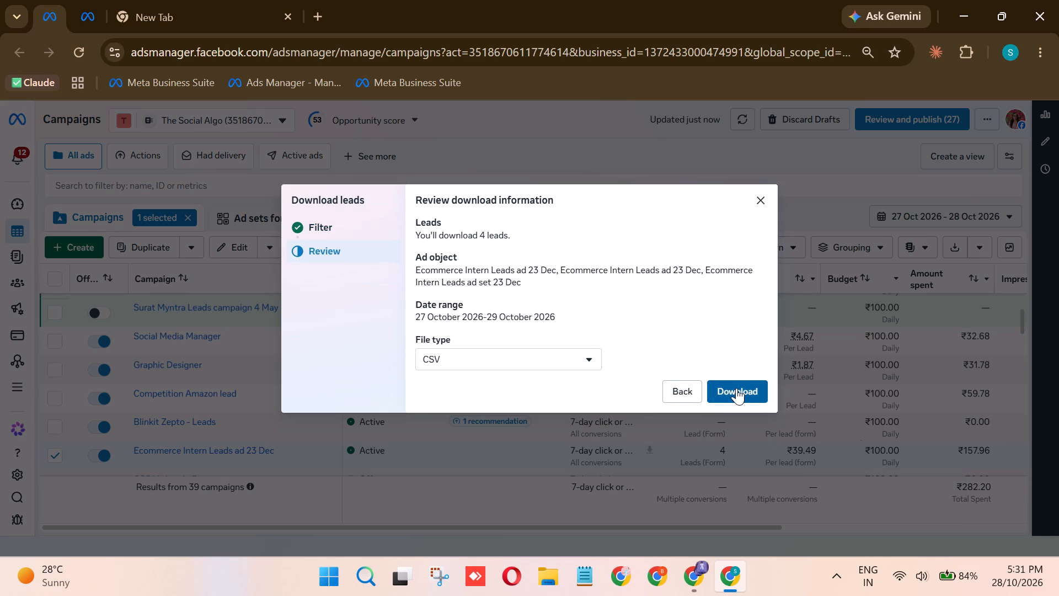
left_click(736, 388)
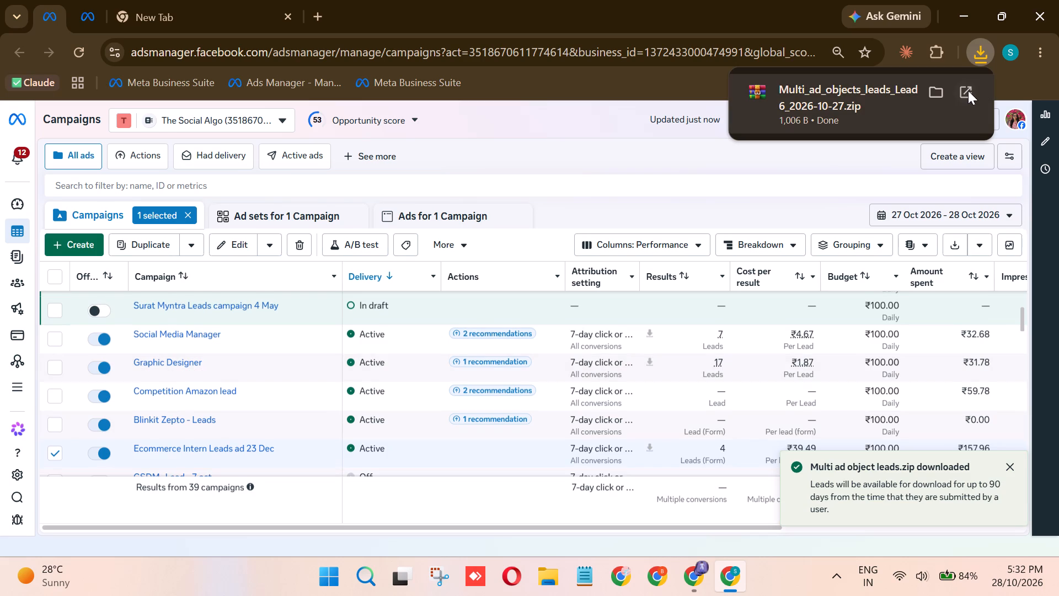
Open the downloaded leads zip, launch the CSV inside its Ecommerce Intern Leads ad 23 Dec folder in Excel, and close the archive window.
left_click(966, 92)
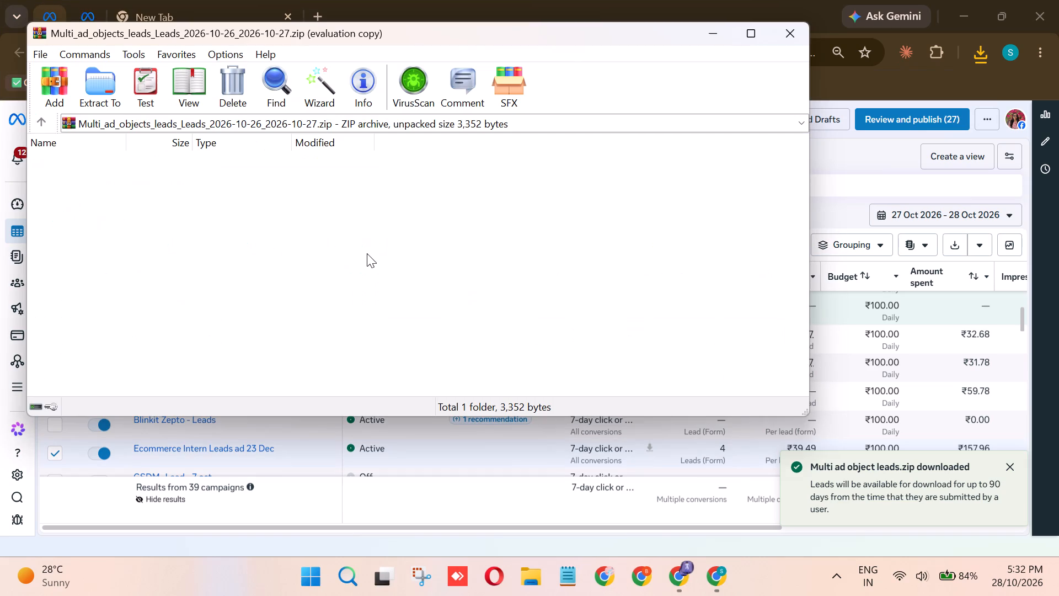
left_click(544, 167)
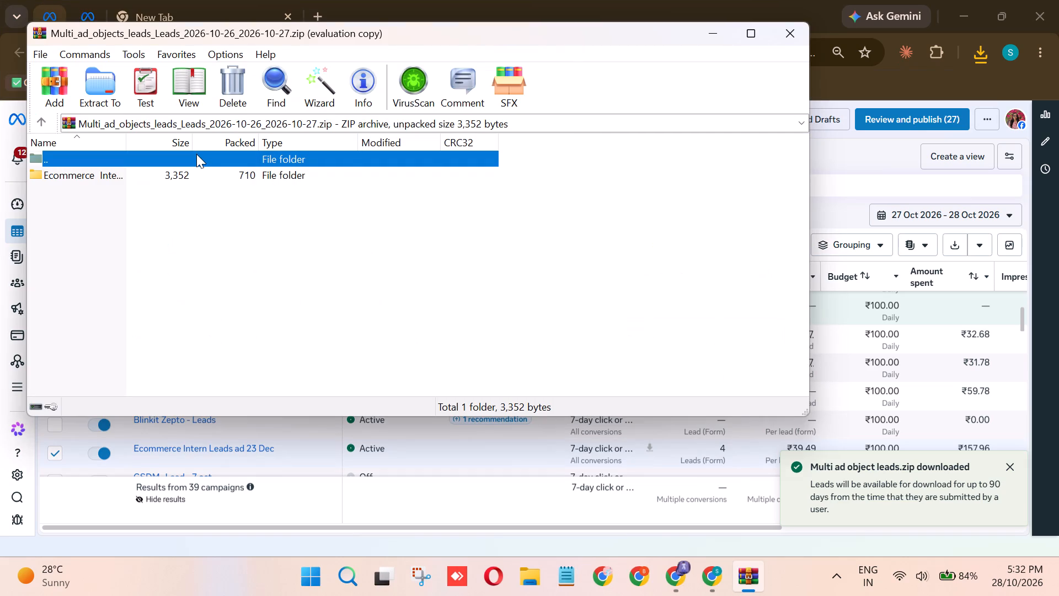
double_click(191, 174)
double_click(191, 174)
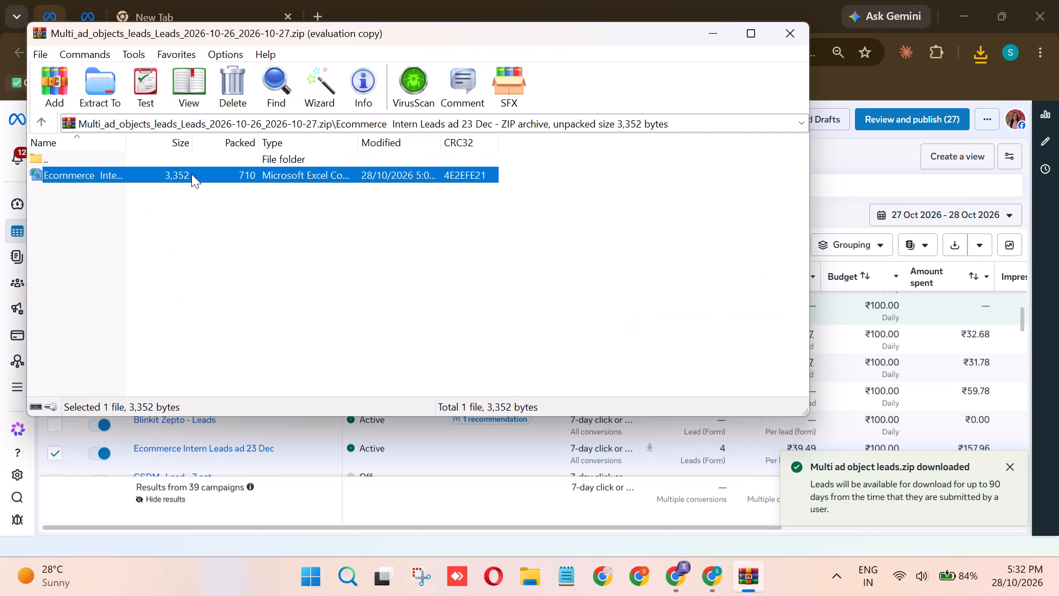
left_click(788, 25)
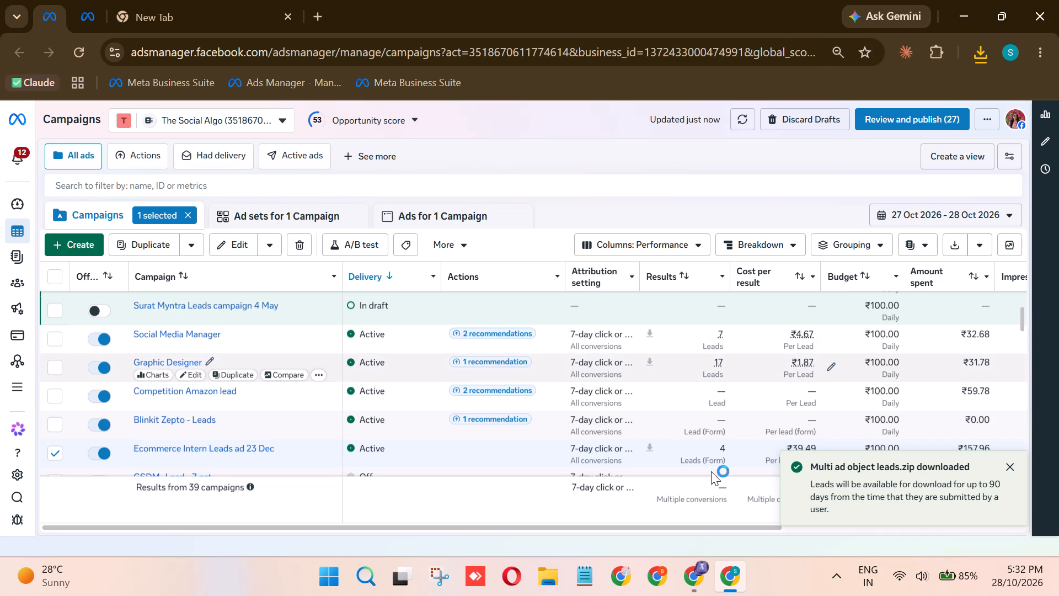
Switch to the New Interns Leads Google Sheet and find the first empty row of the Eccomerce Intern sheet.
left_click_drag(693, 567, 698, 567)
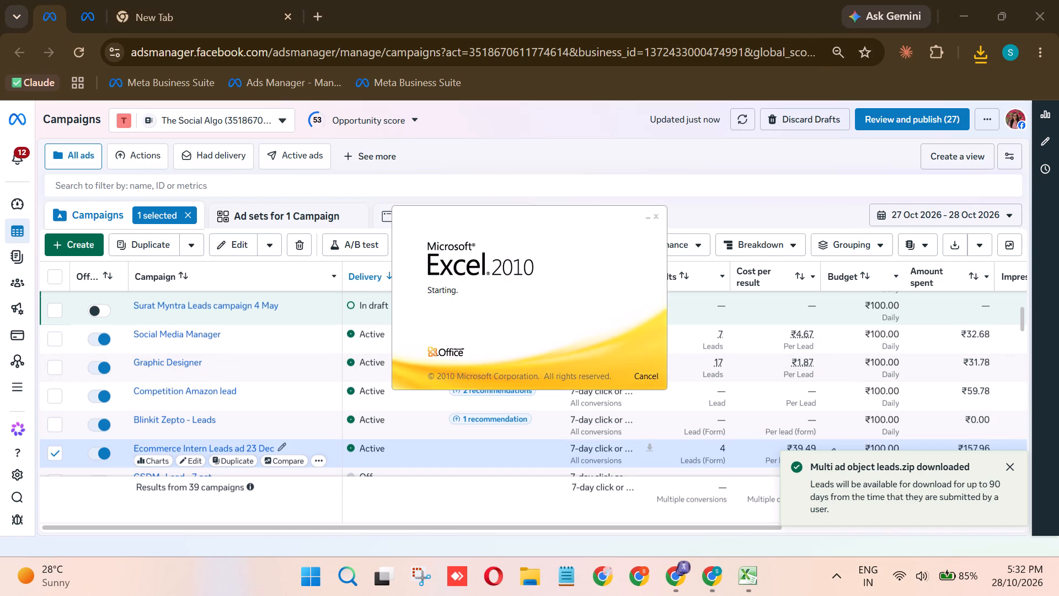
left_click(687, 570)
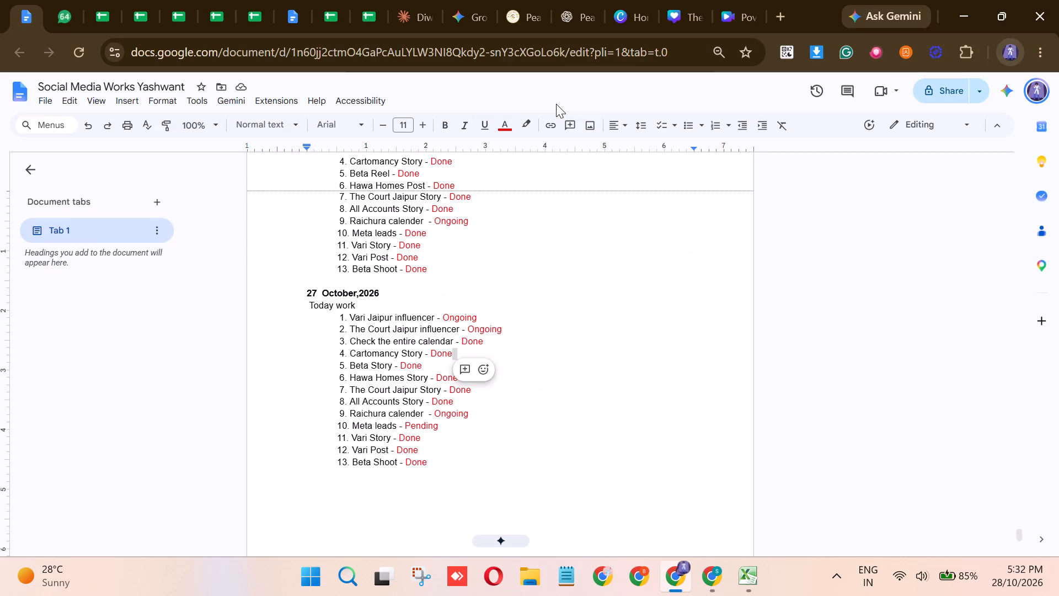
left_click(343, 13)
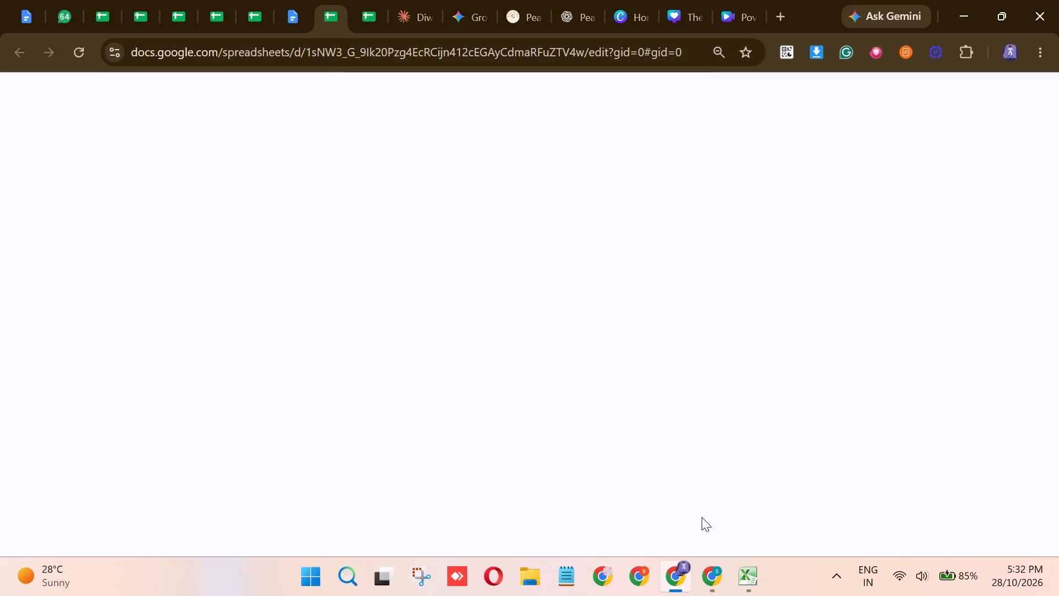
scroll(733, 499, "down", 2)
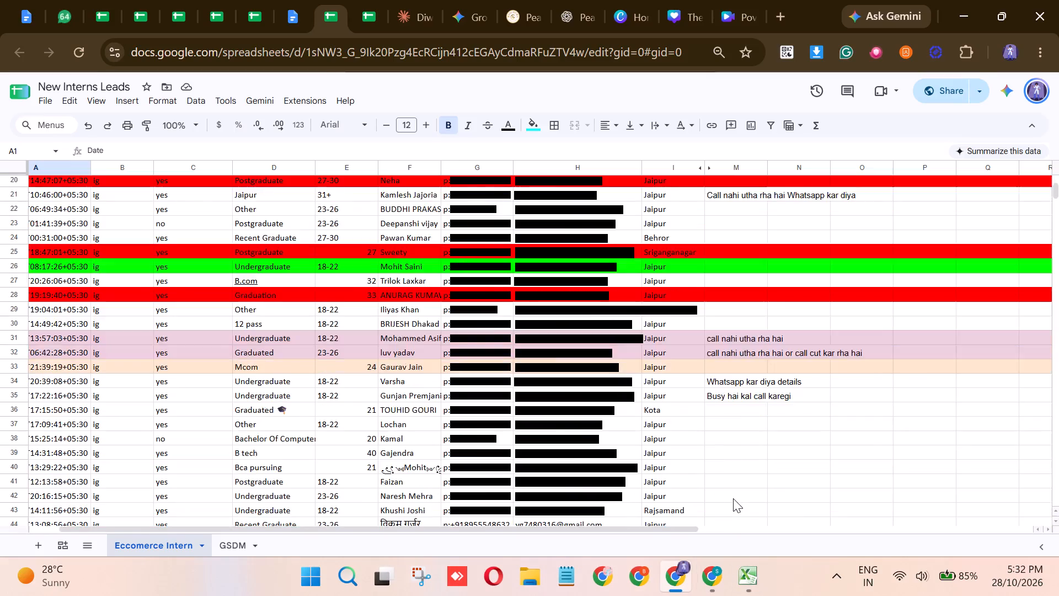
scroll(733, 498, "down", 2)
scroll(733, 498, "up", 1)
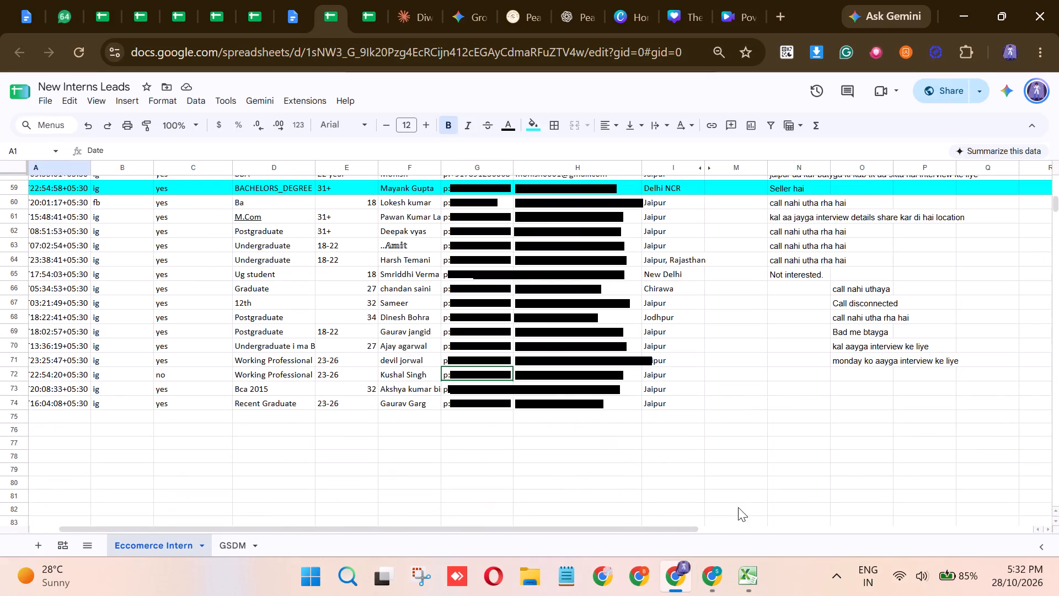
Dismiss the Office activation wizard in Excel and place the exported leads workbook side by side with the New Interns Leads sheet.
left_click(744, 570)
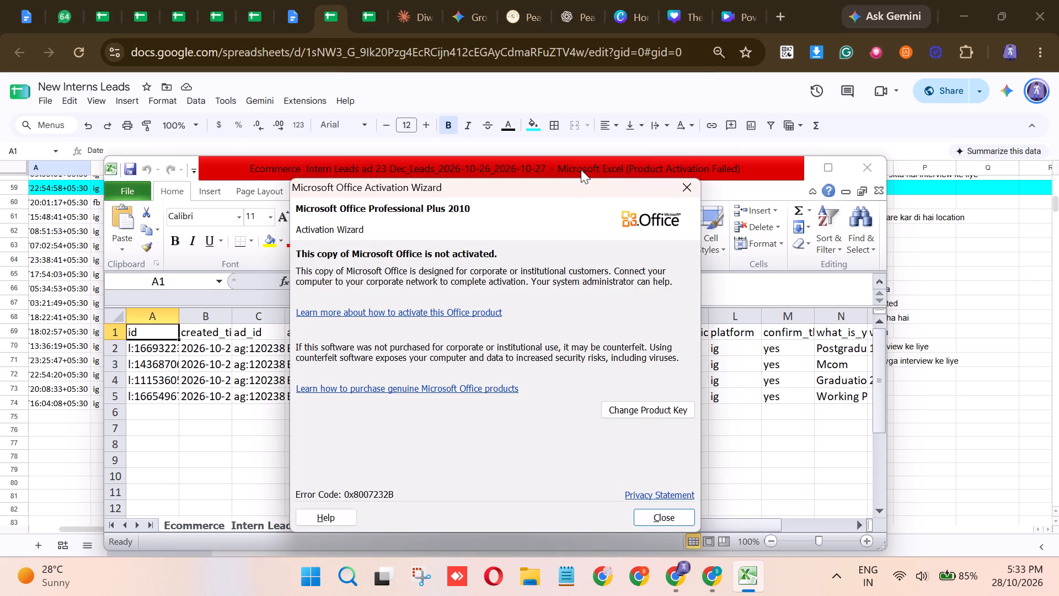
left_click(694, 194)
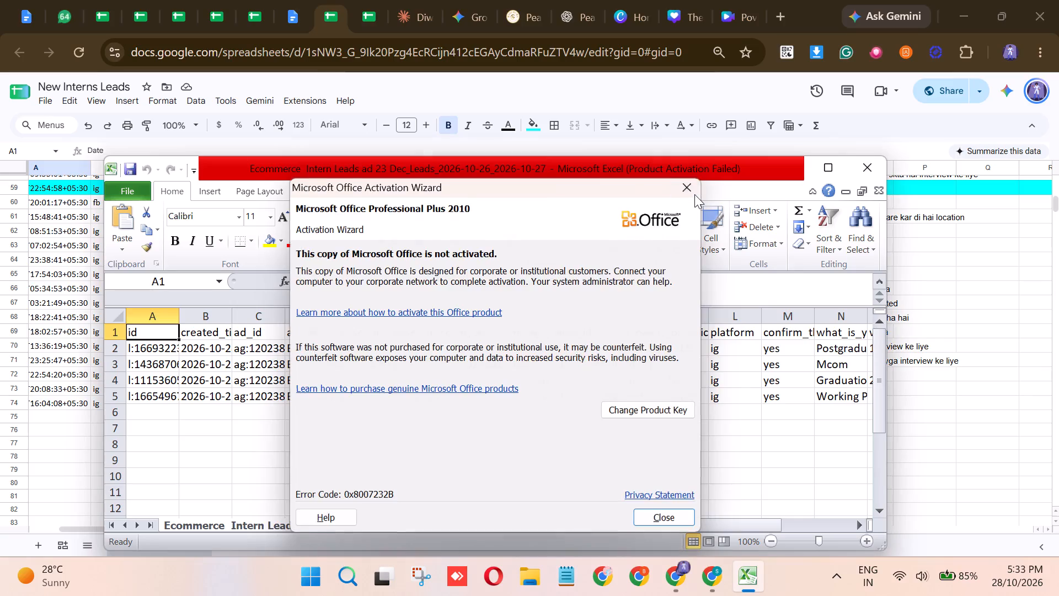
left_click_drag(554, 166, 1058, 214)
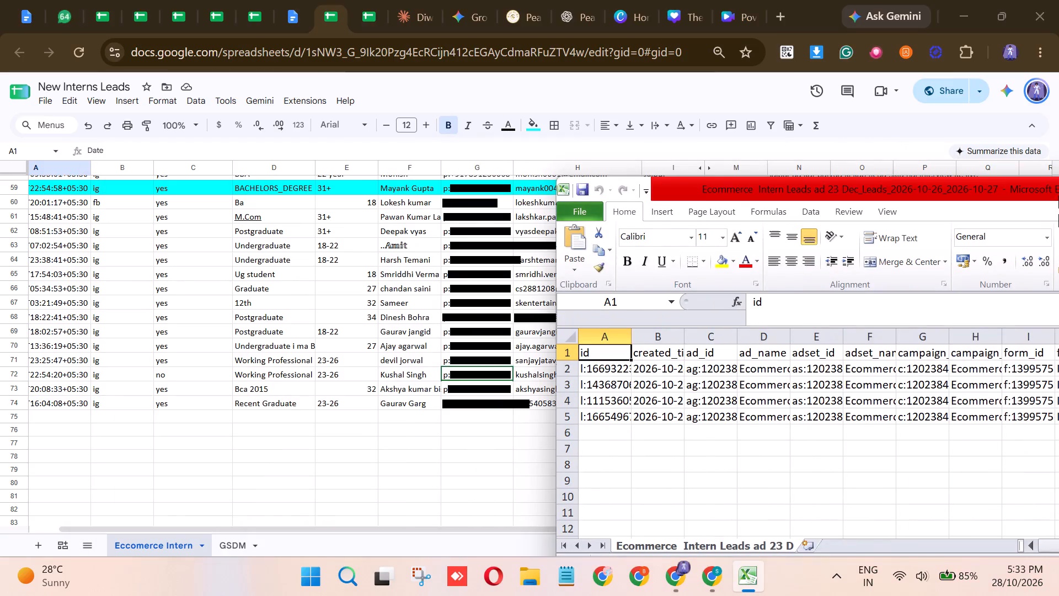
left_click_drag(1058, 214, 1058, 210)
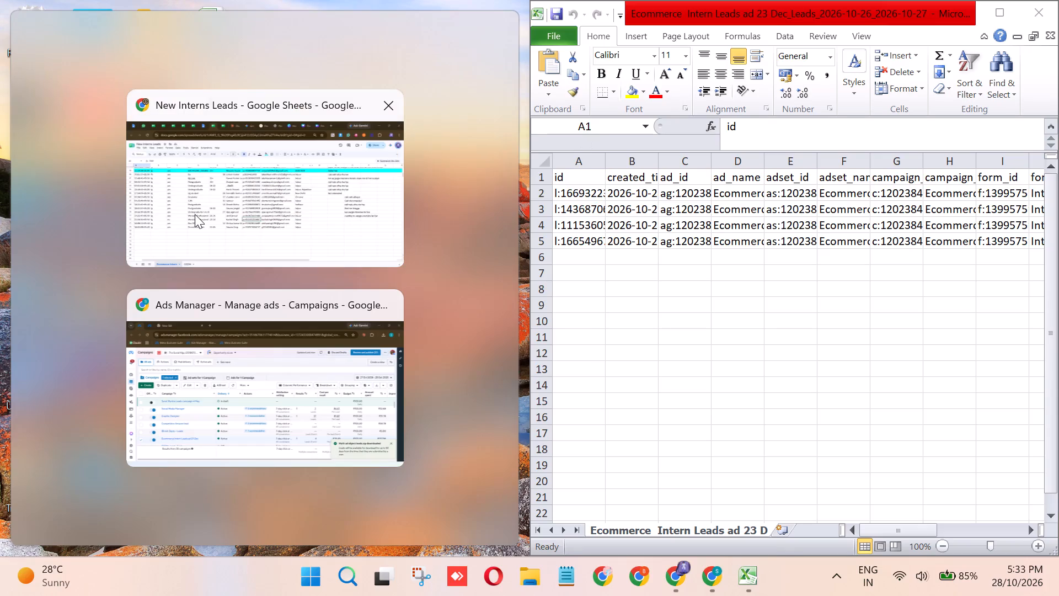
left_click(195, 214)
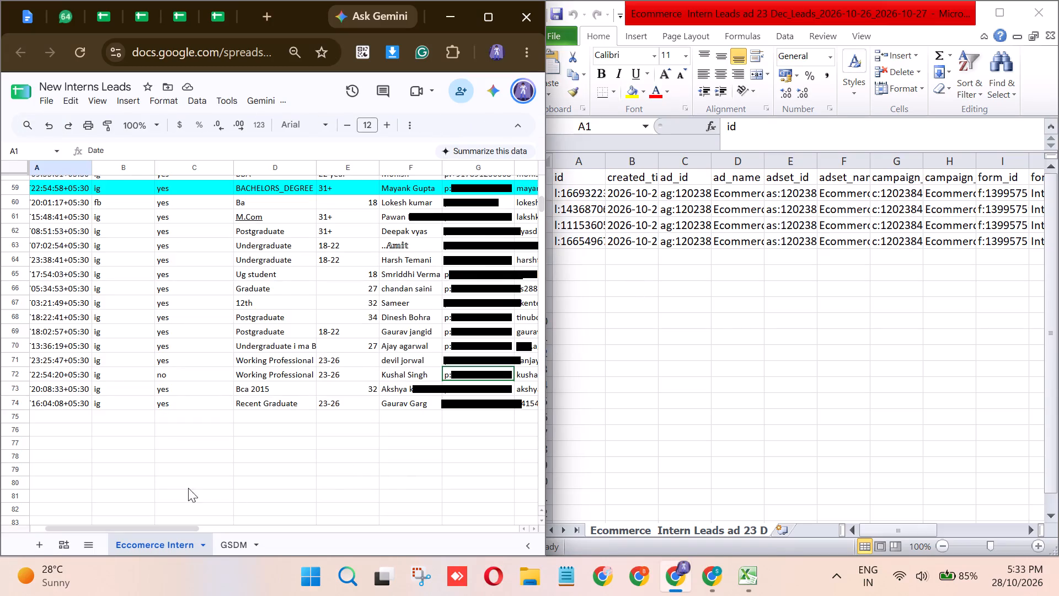
Copy the platform-to-city data in L2:S5 of the exported workbook into the Eccomerce Intern sheet, starting at cell B75.
left_click_drag(177, 529, 207, 529)
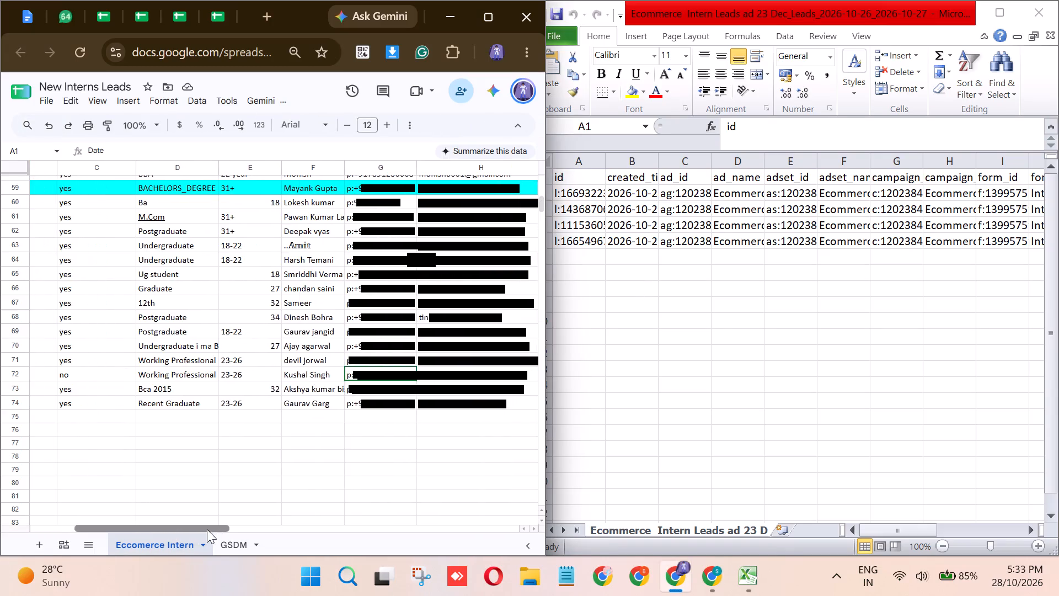
left_click_drag(207, 529, 201, 529)
left_click(841, 480)
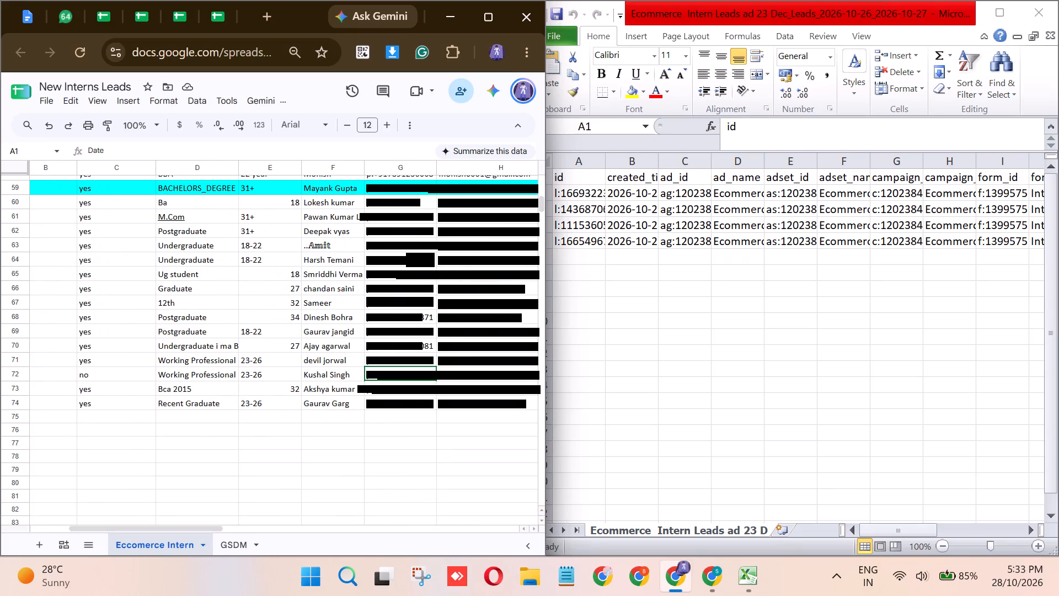
left_click(959, 531)
left_click(970, 528)
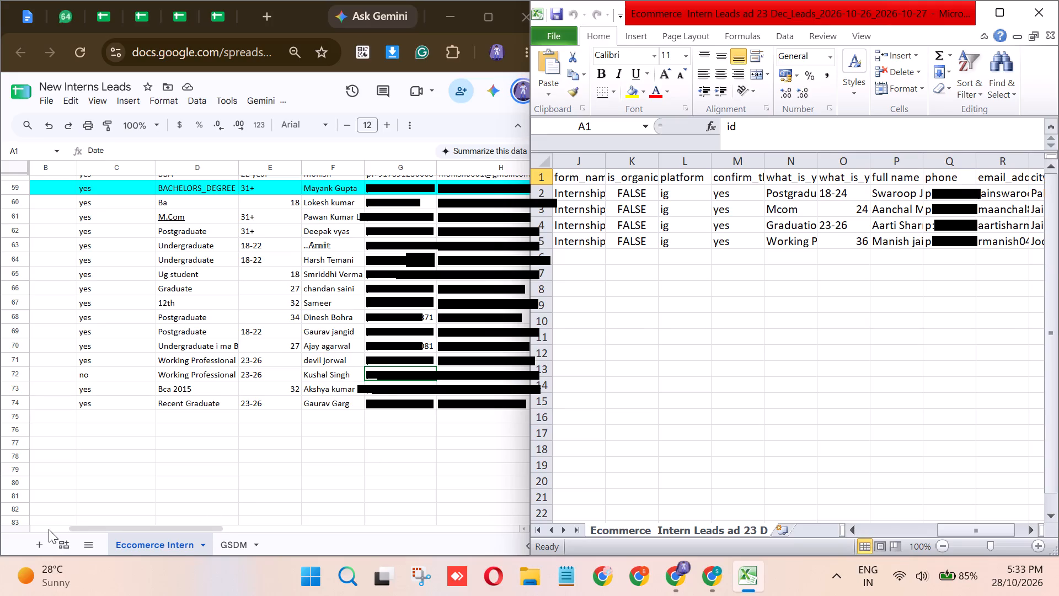
left_click_drag(73, 528, 67, 527)
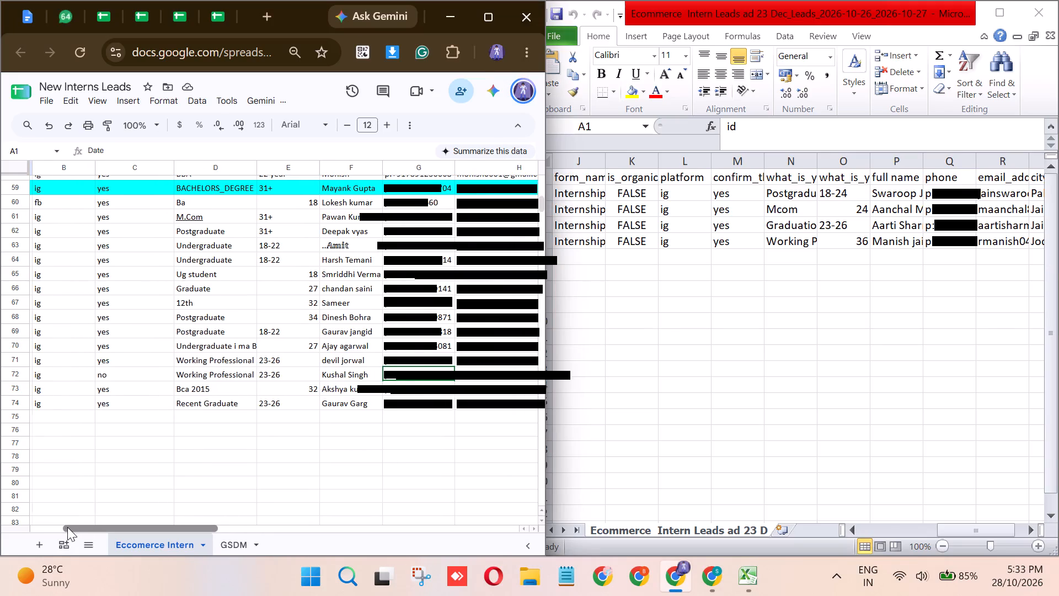
left_click_drag(67, 527, 61, 525)
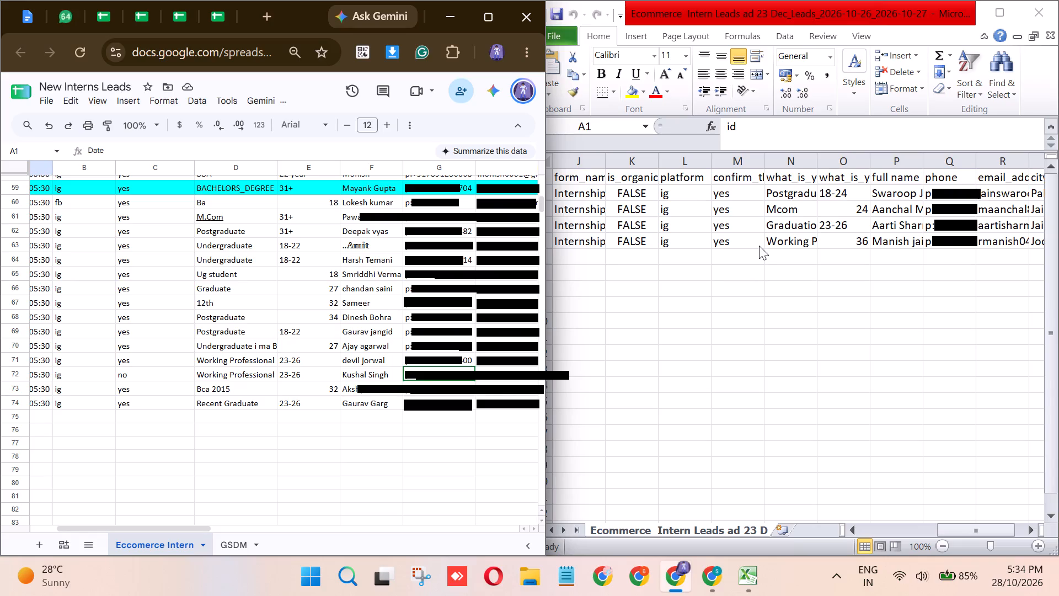
left_click(913, 212)
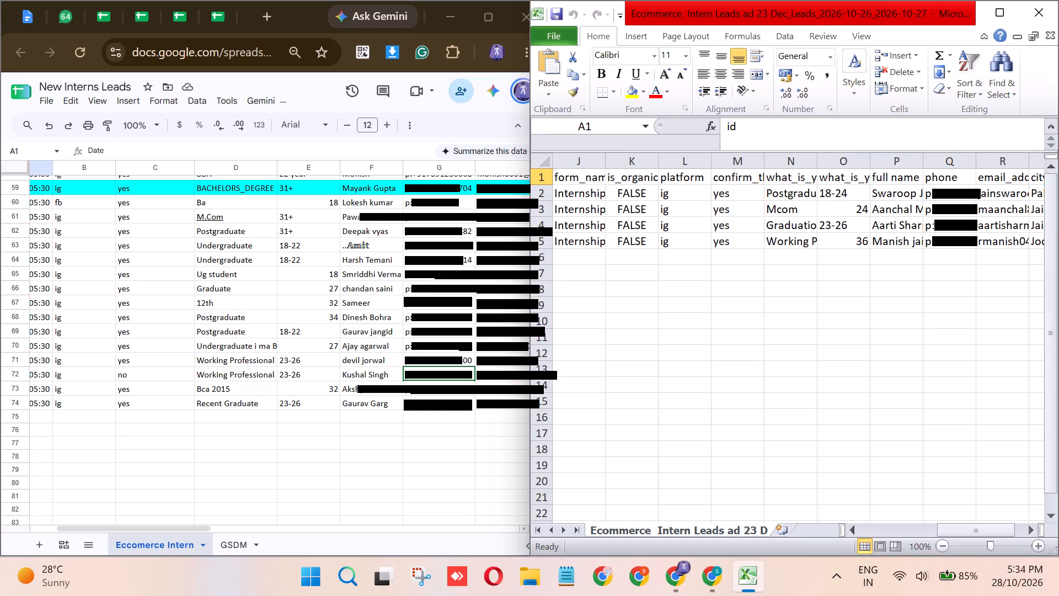
left_click_drag(671, 195, 679, 203)
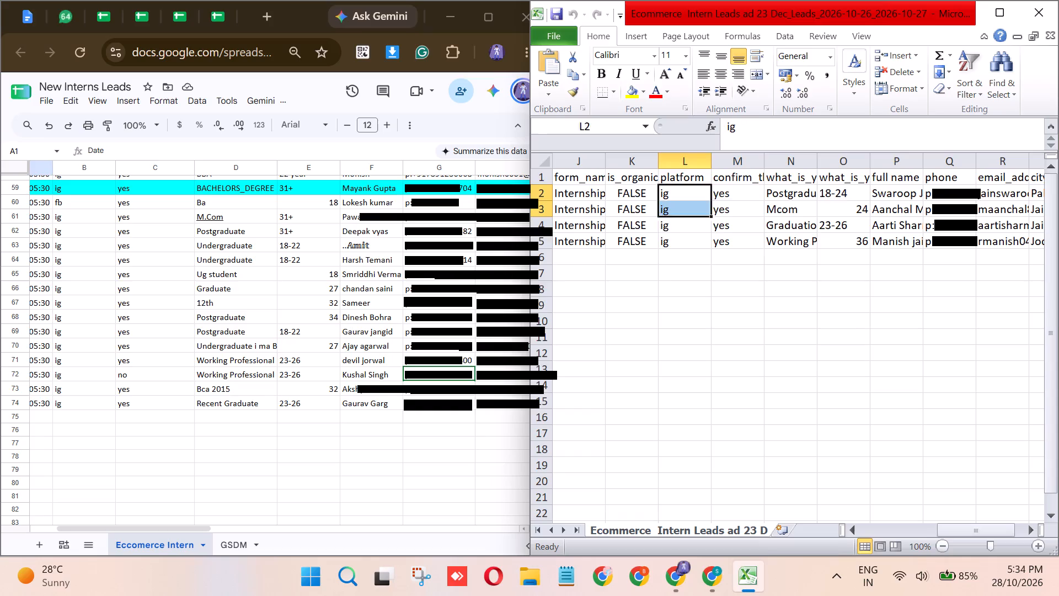
left_click_drag(679, 203, 997, 239)
left_click(894, 242)
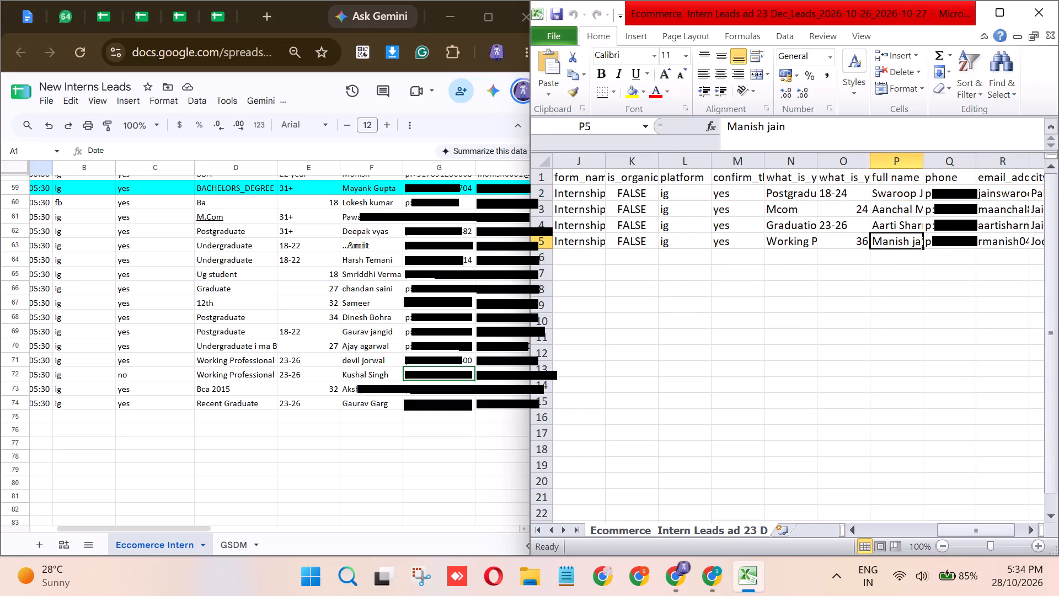
left_click_drag(684, 188, 857, 241)
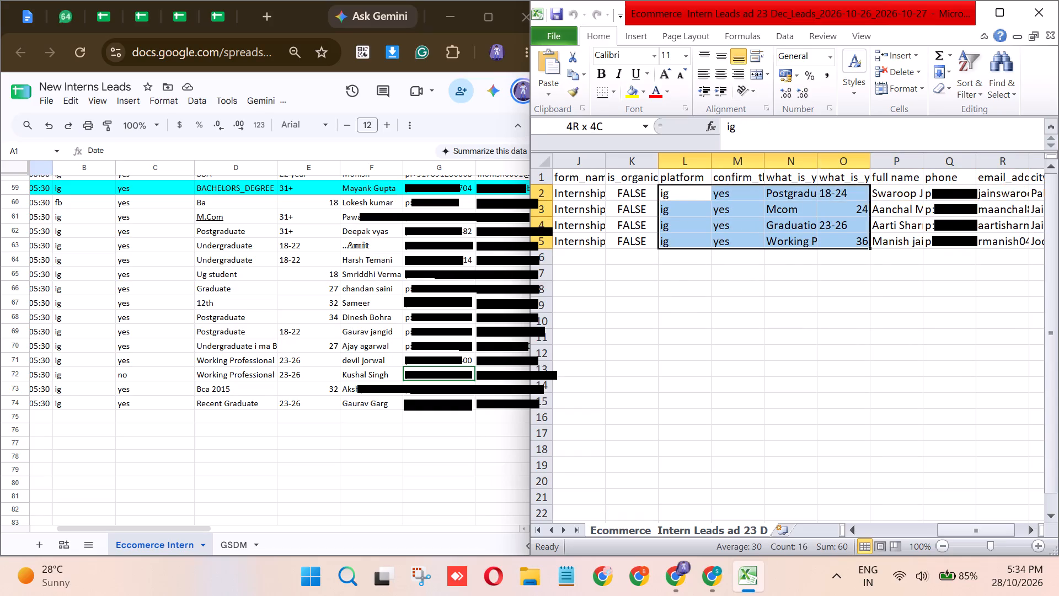
left_click_drag(857, 241, 952, 246)
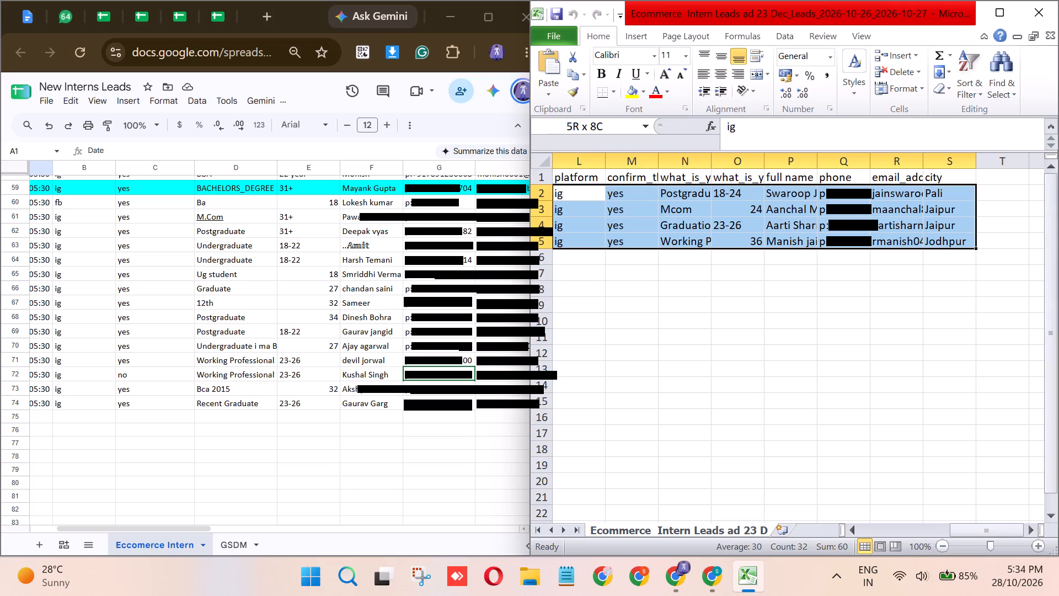
left_click_drag(952, 246, 952, 242)
key("ctrl+c")
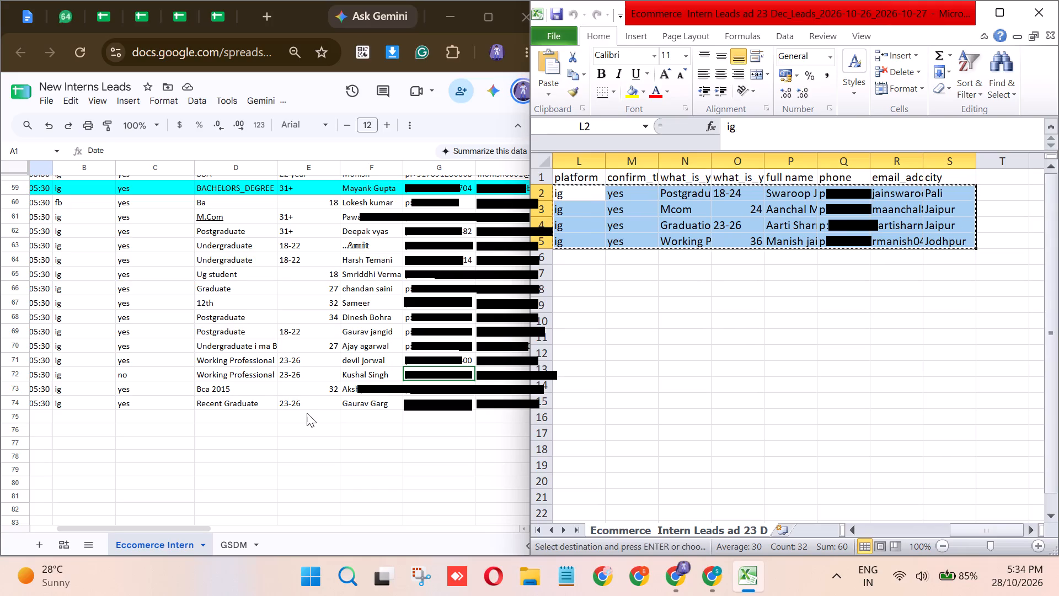
left_click(66, 421)
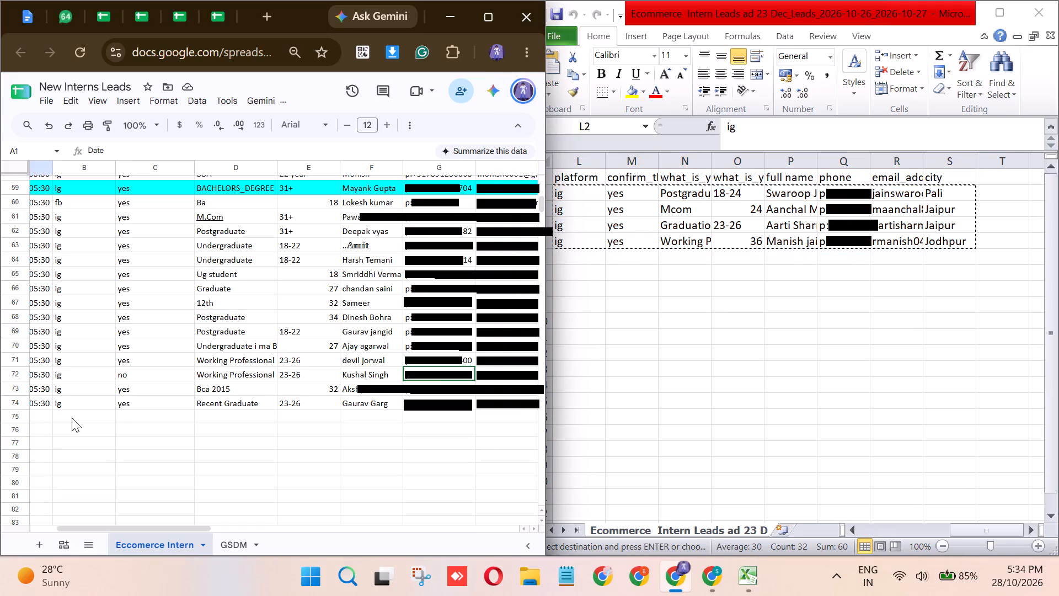
key("ctrl+v")
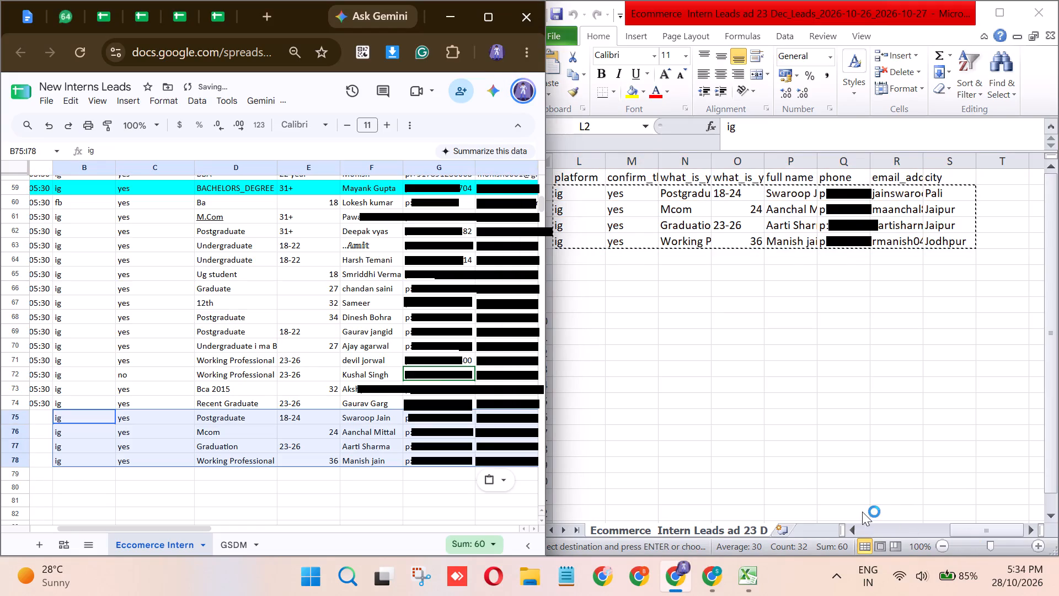
Copy the created-time values in B2:B5 of the exported workbook into the Eccomerce Intern sheet, starting at cell A75.
left_click(903, 520)
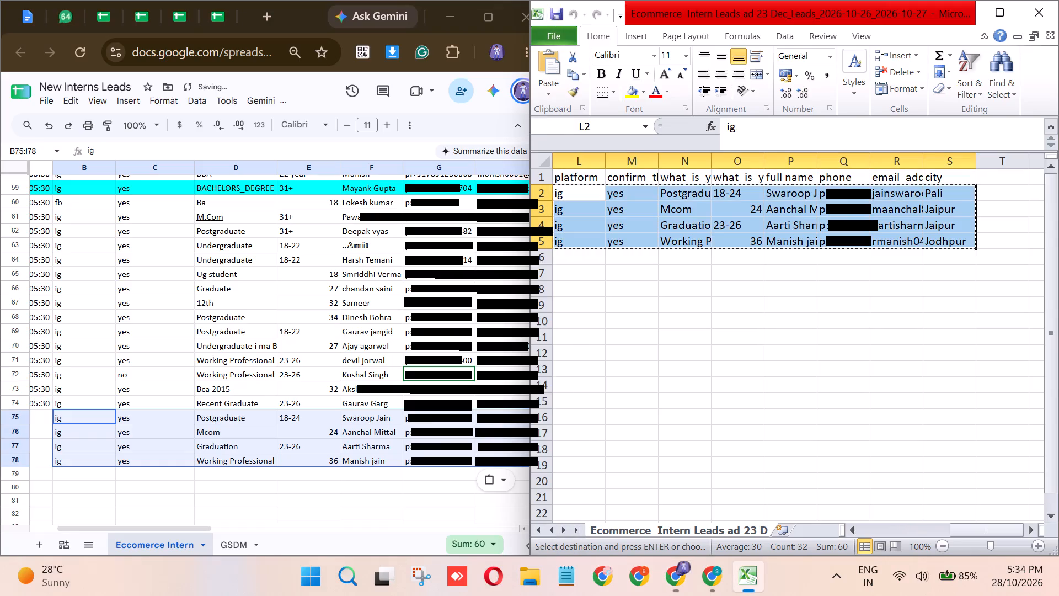
left_click(892, 531)
left_click_drag(892, 531, 872, 532)
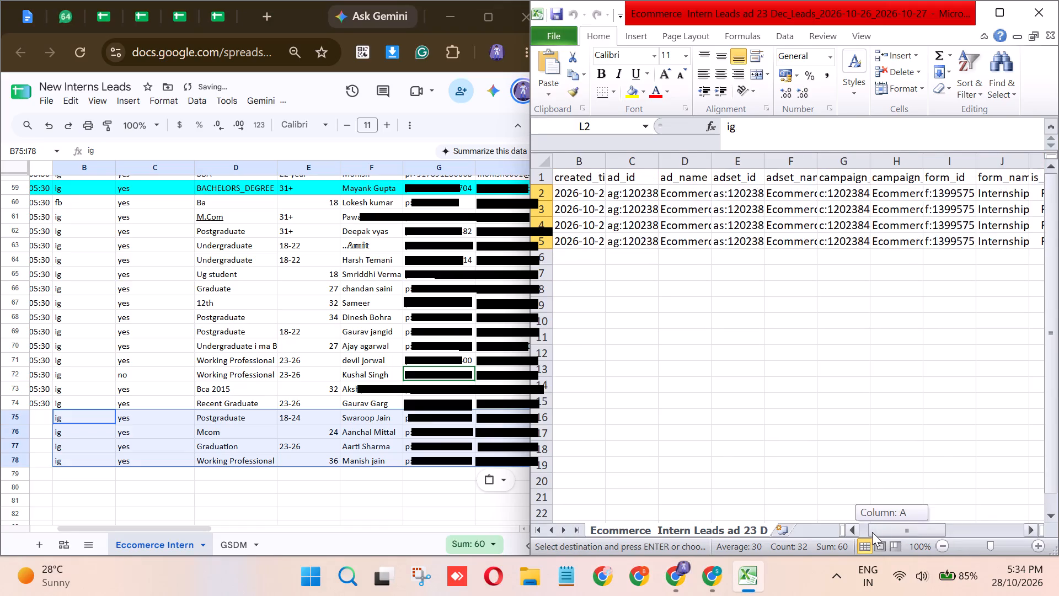
left_click_drag(872, 532, 863, 532)
left_click_drag(627, 198, 632, 235)
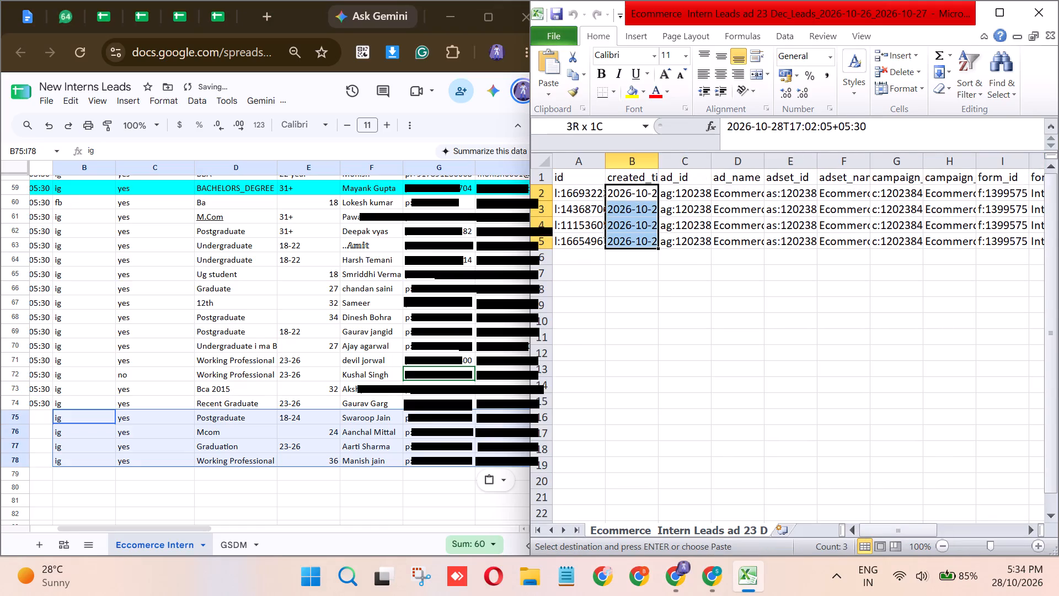
left_click_drag(632, 235, 633, 242)
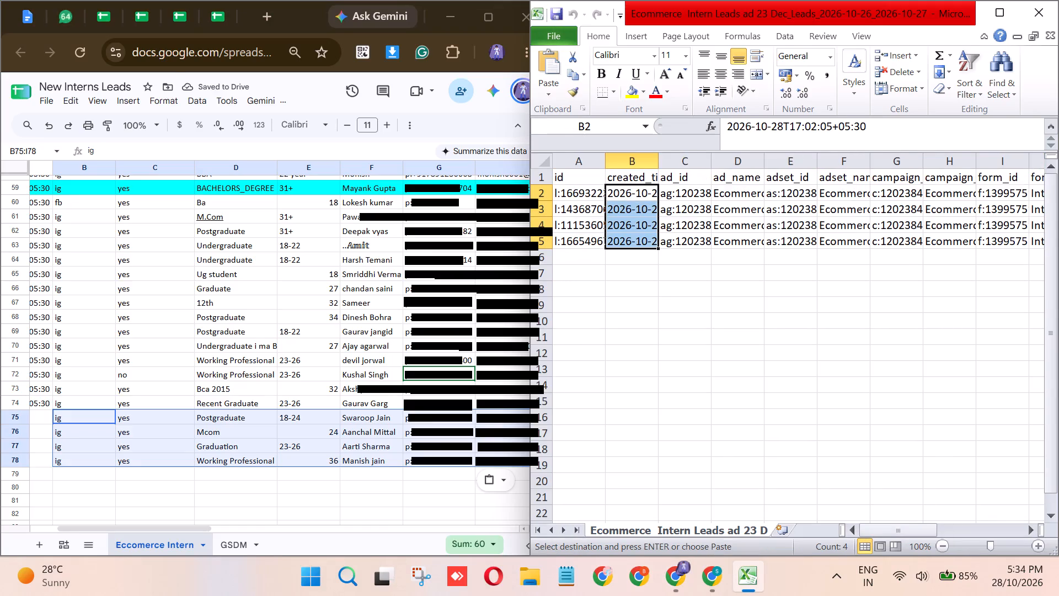
key("ctrl+c")
left_click(46, 417)
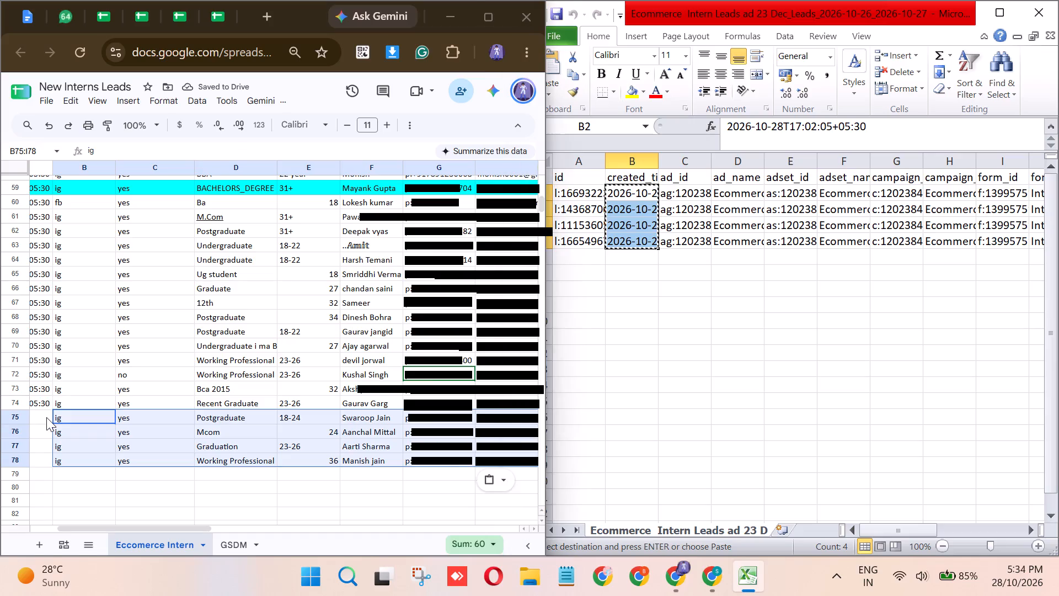
key("ctrl+v")
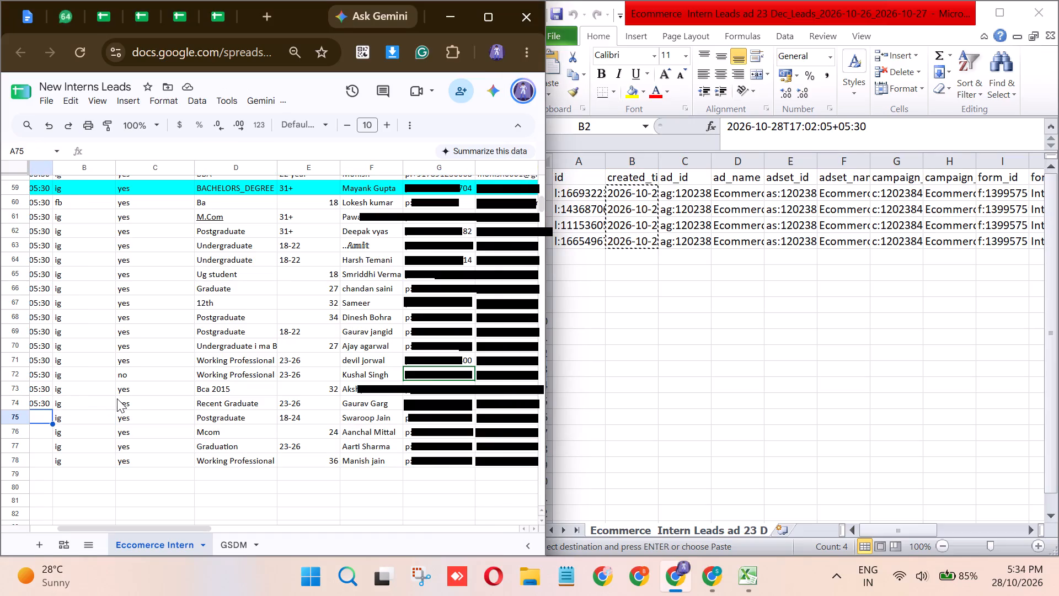
Close the exported leads workbook, maximize and then minimize the New Interns Leads window, and return to the Ads Manager campaign list.
left_click(1042, 19)
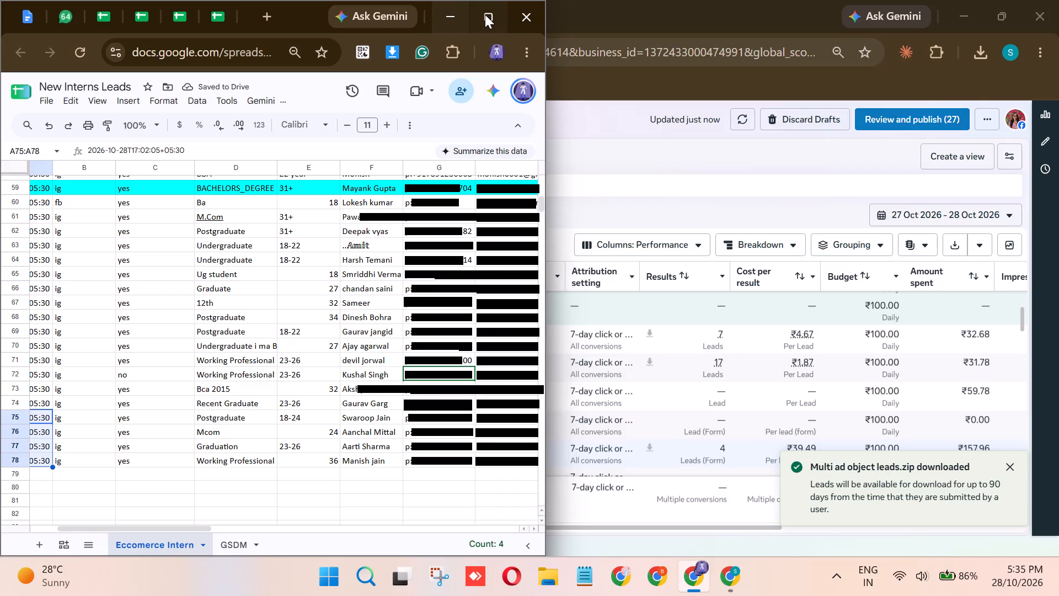
left_click(496, 15)
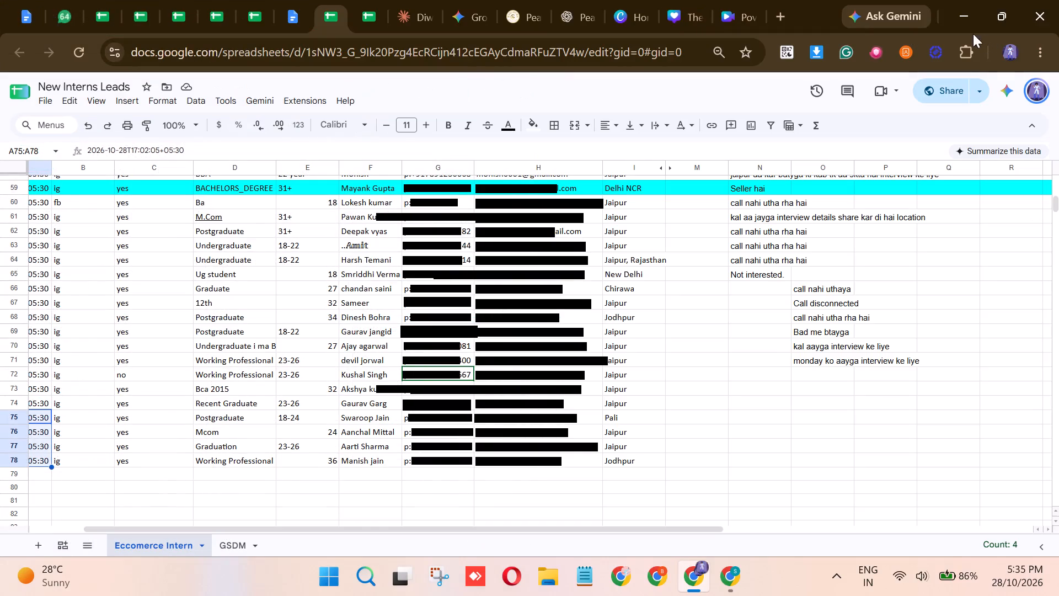
left_click(969, 18)
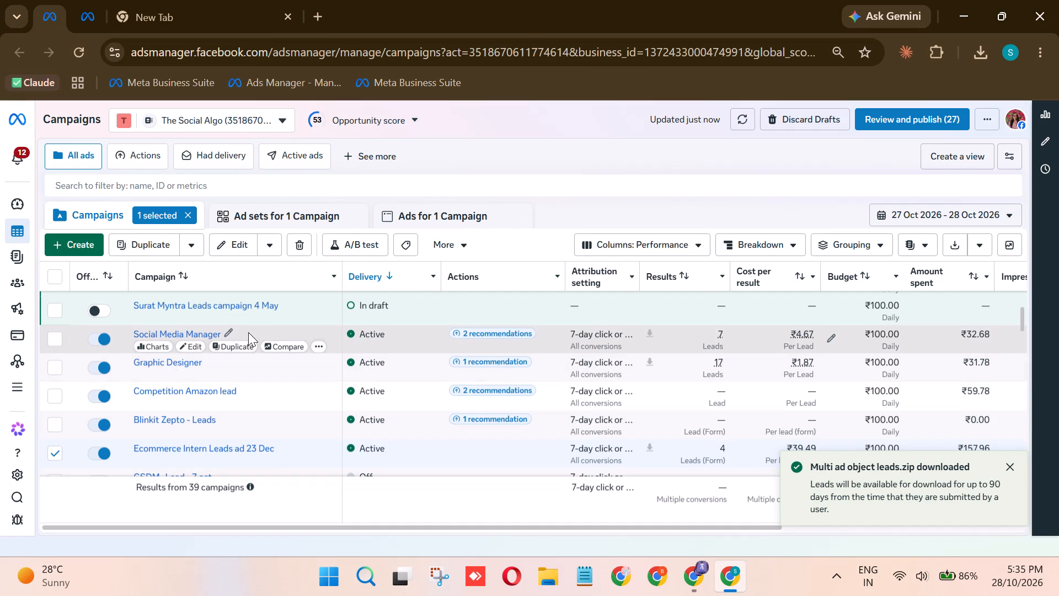
Open the Social Media Manager campaign for editing and review its campaign details, budget, A/B test and special ad category settings.
left_click(191, 348)
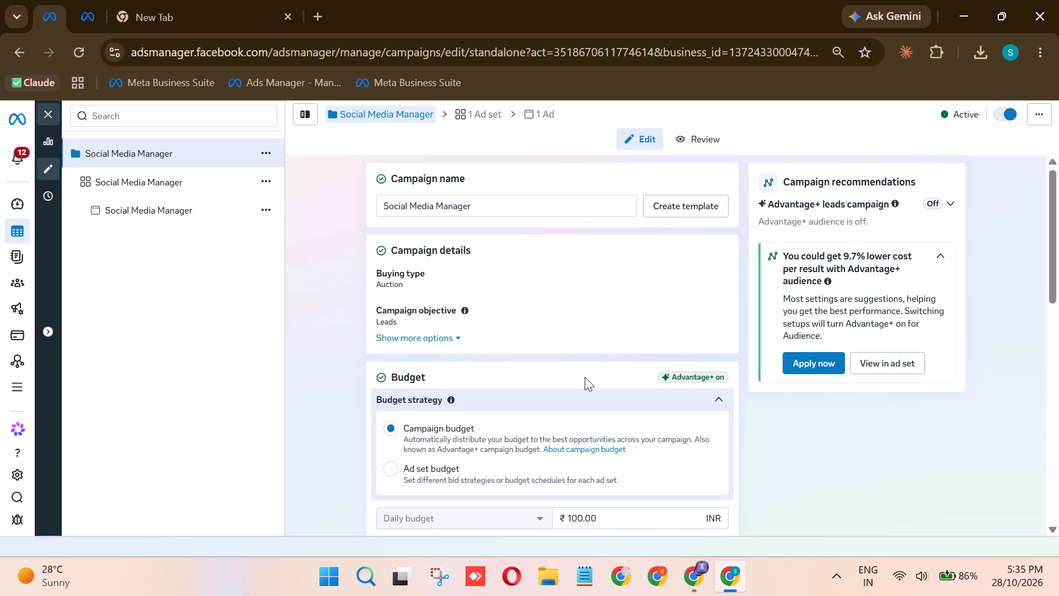
scroll(588, 377, "down", 1)
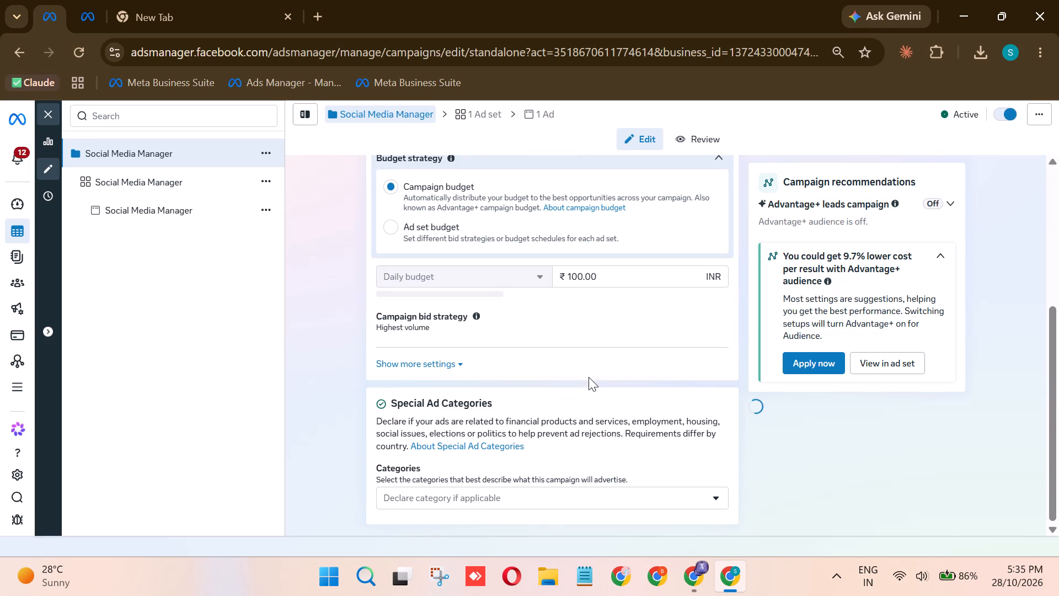
scroll(589, 377, "down", 3)
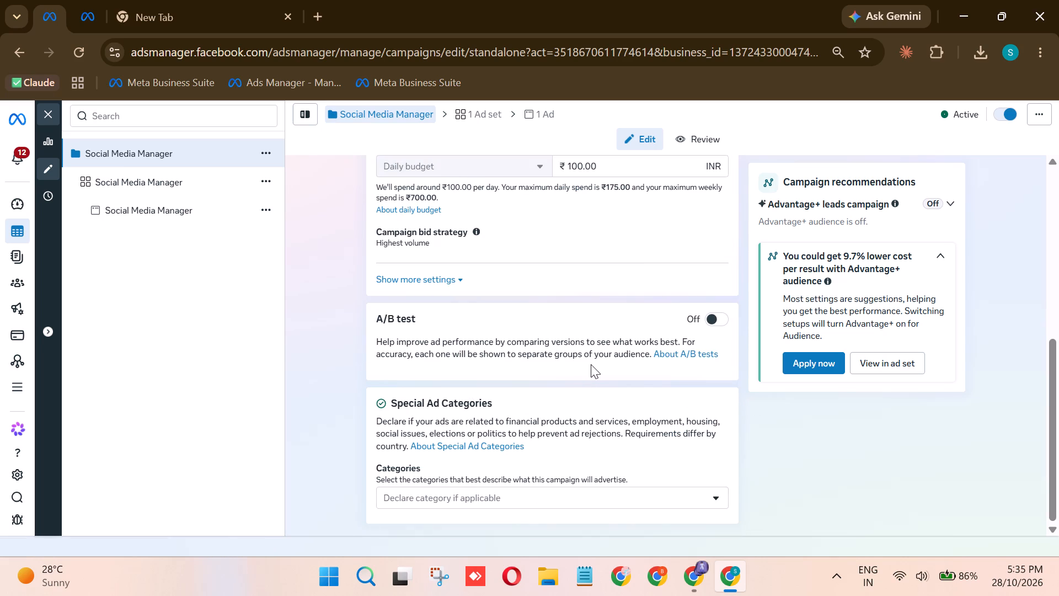
scroll(591, 364, "down", 1)
scroll(591, 364, "up", 5)
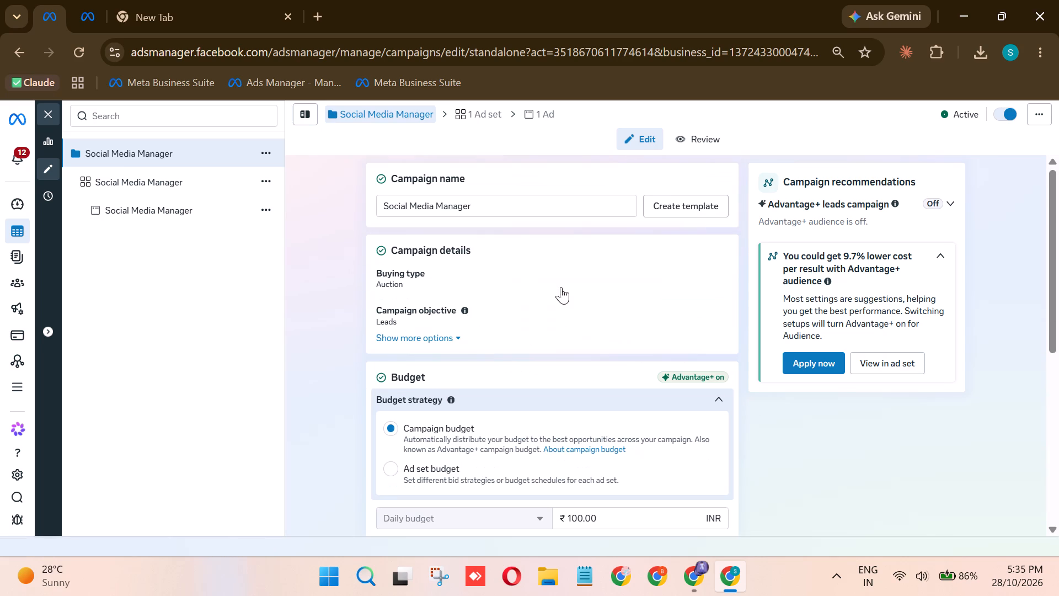
Open the Social Media Manager ad set, review its schedule and the Advantage+ audience recommendation preview, and close the preview without applying it.
left_click(482, 114)
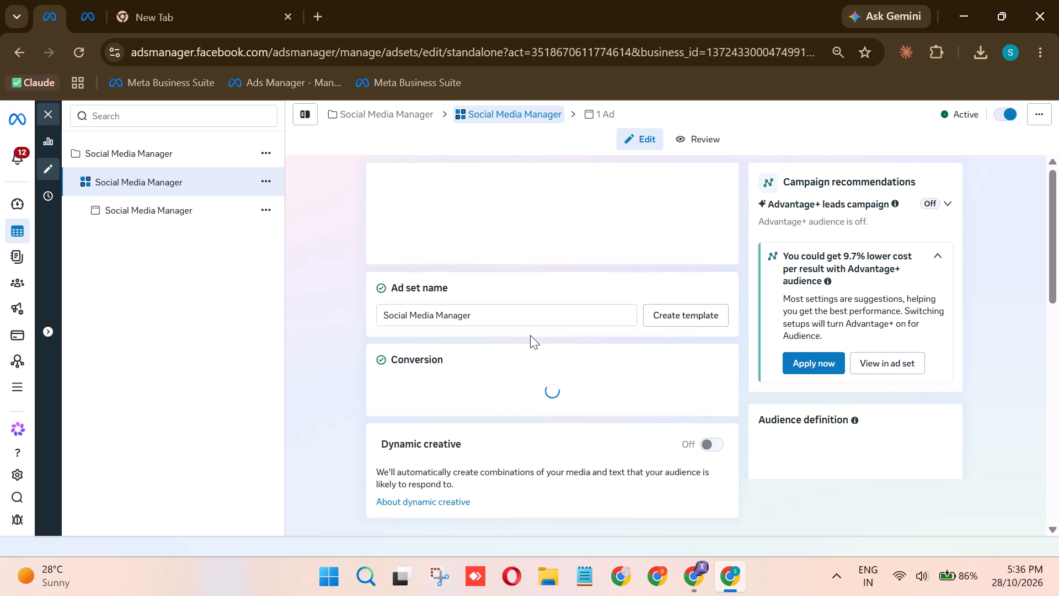
scroll(530, 335, "down", 1)
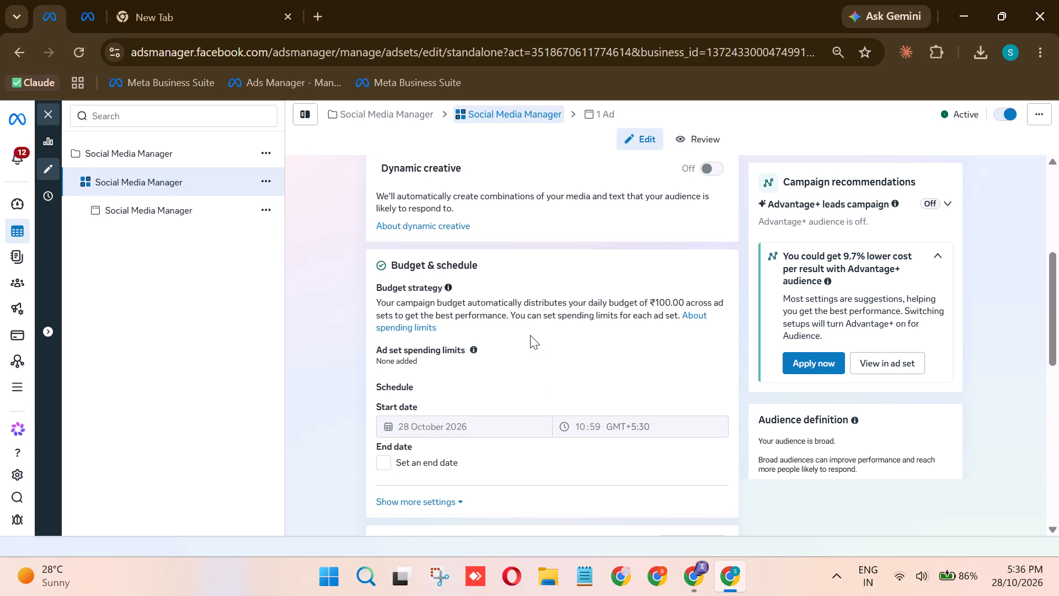
scroll(544, 301, "down", 1)
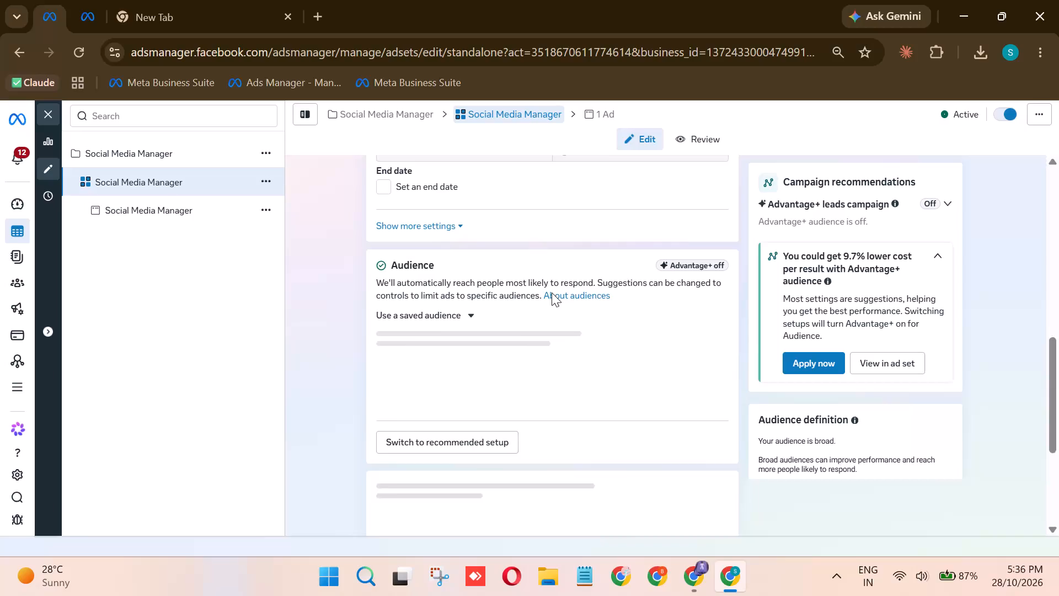
scroll(579, 345, "down", 1)
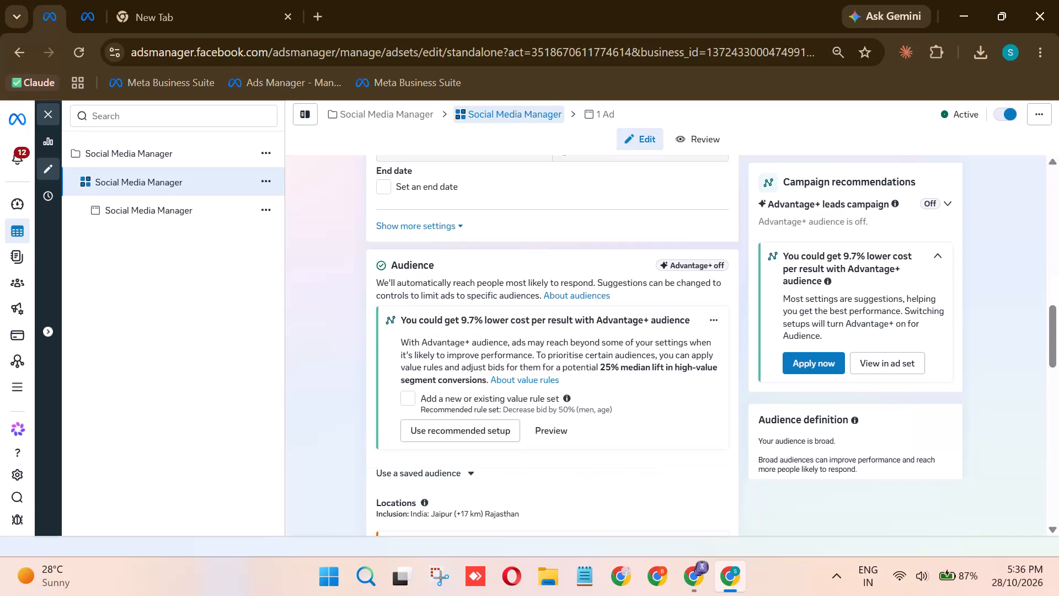
scroll(579, 345, "up", 1)
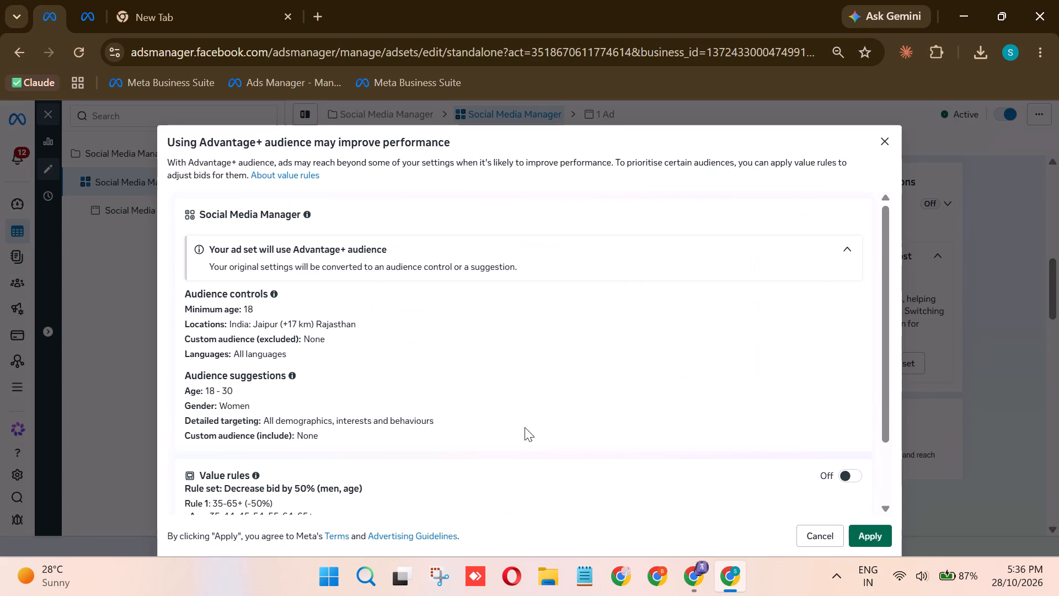
scroll(378, 372, "down", 2)
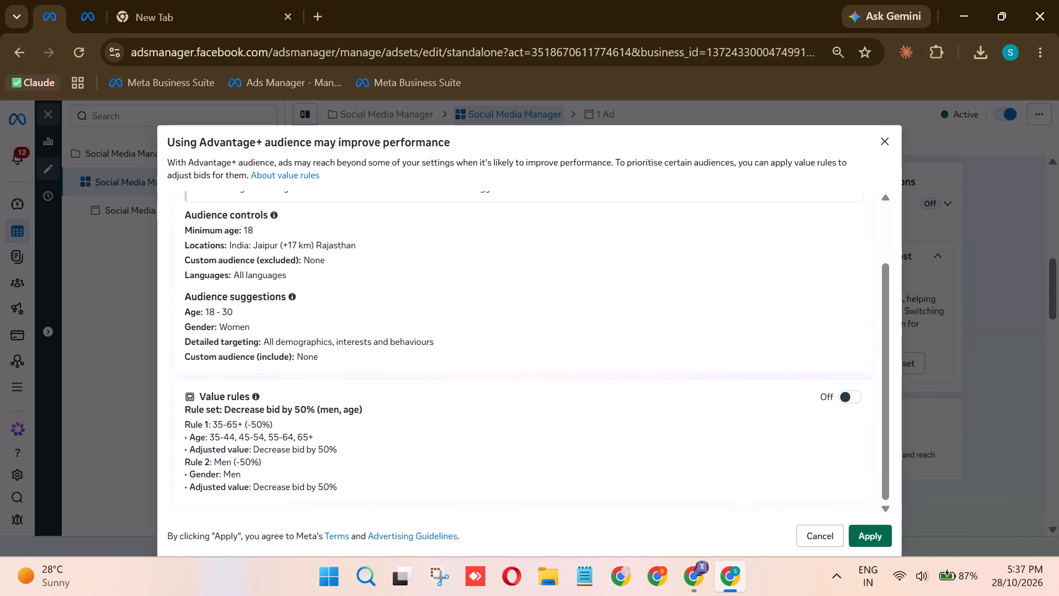
left_click(891, 147)
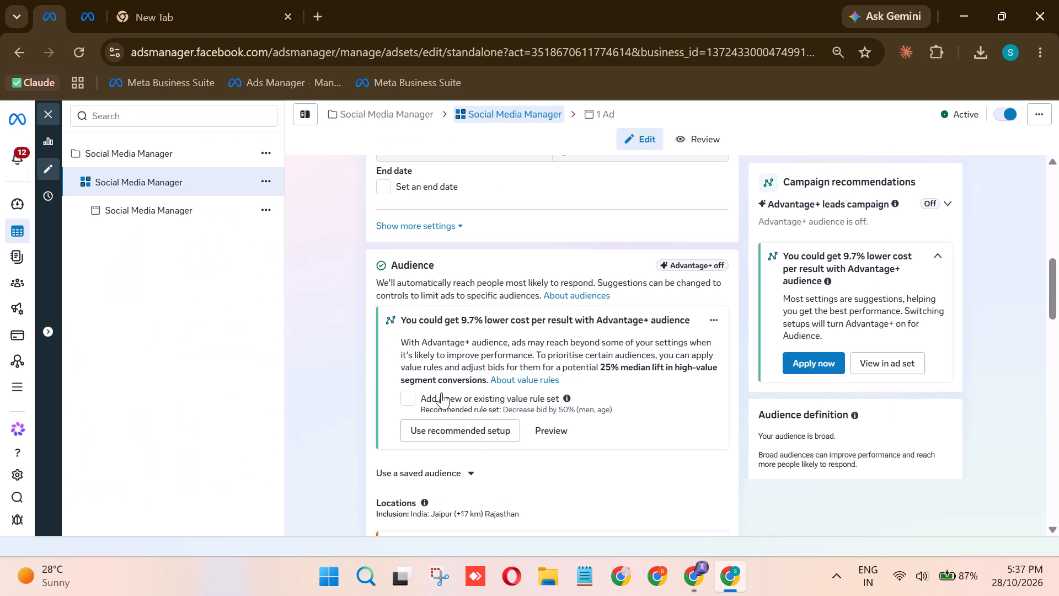
Examine the ad set's locations, audience targeting and placements, expanding the location details and the additional placement settings.
scroll(441, 392, "down", 1)
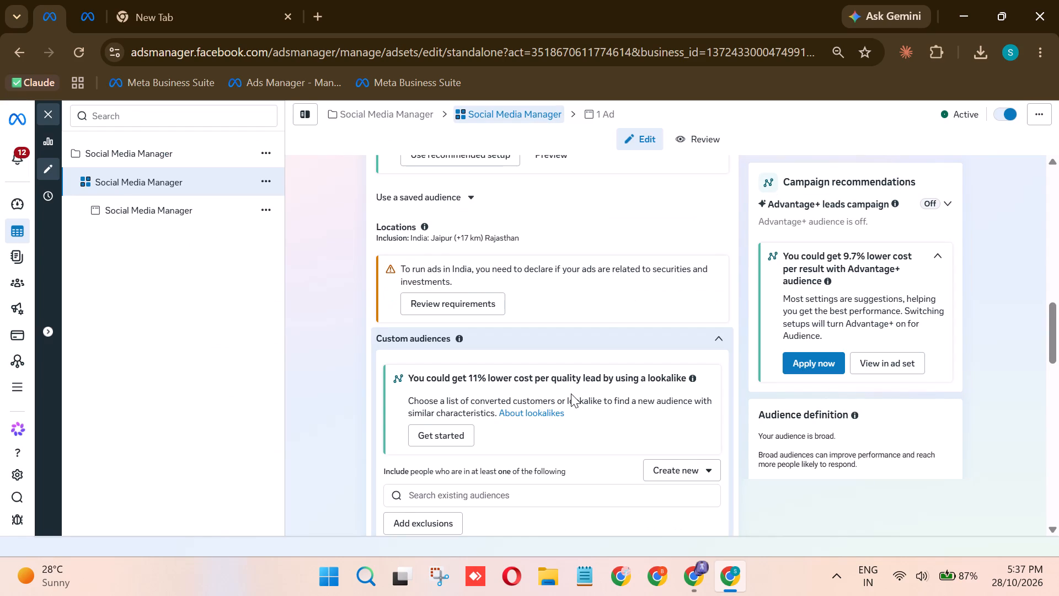
left_click(422, 225)
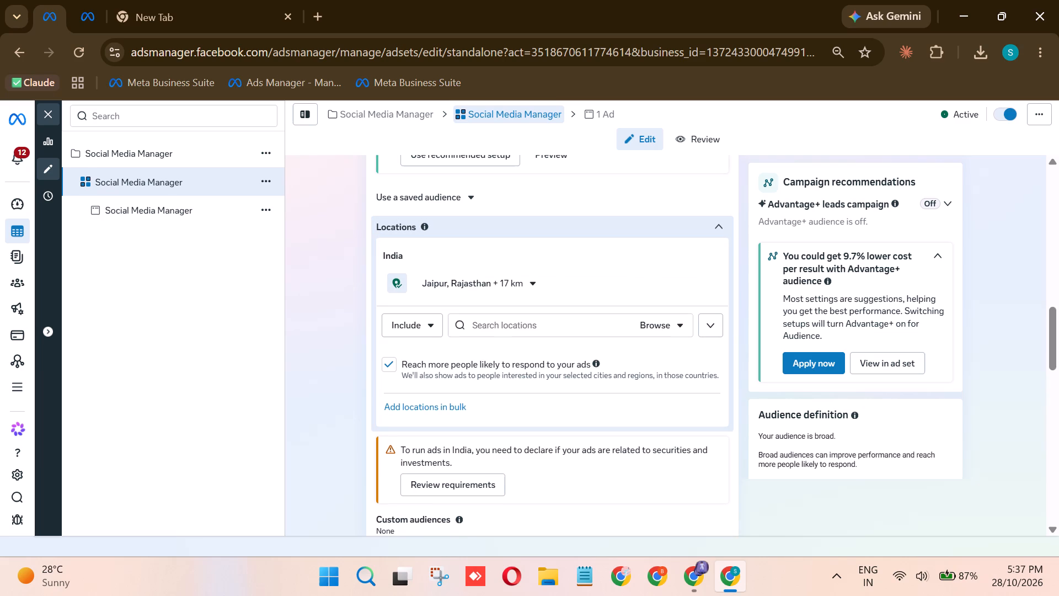
scroll(524, 445, "down", 1)
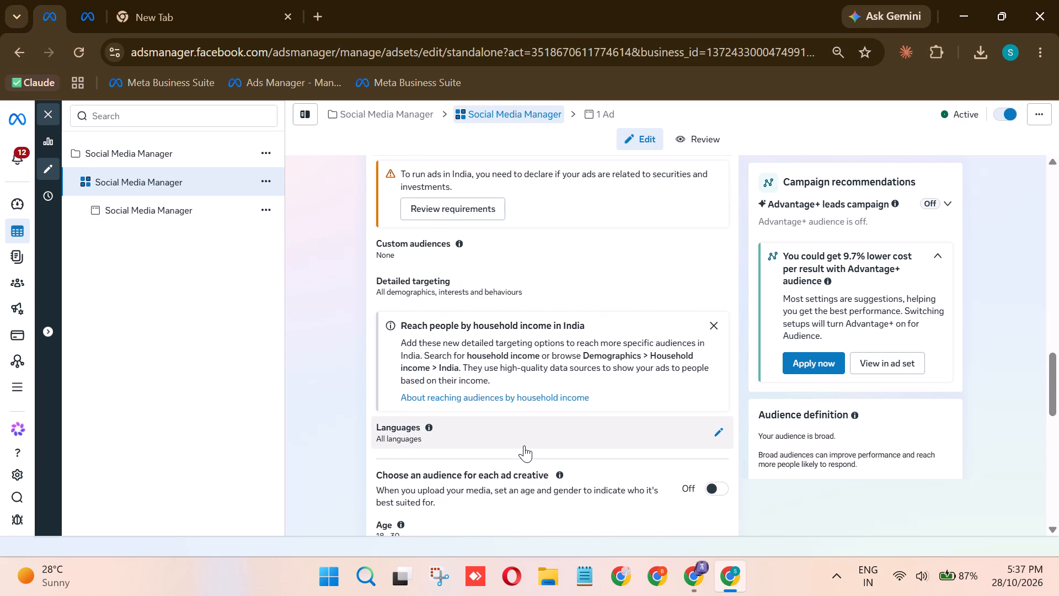
scroll(524, 445, "down", 1)
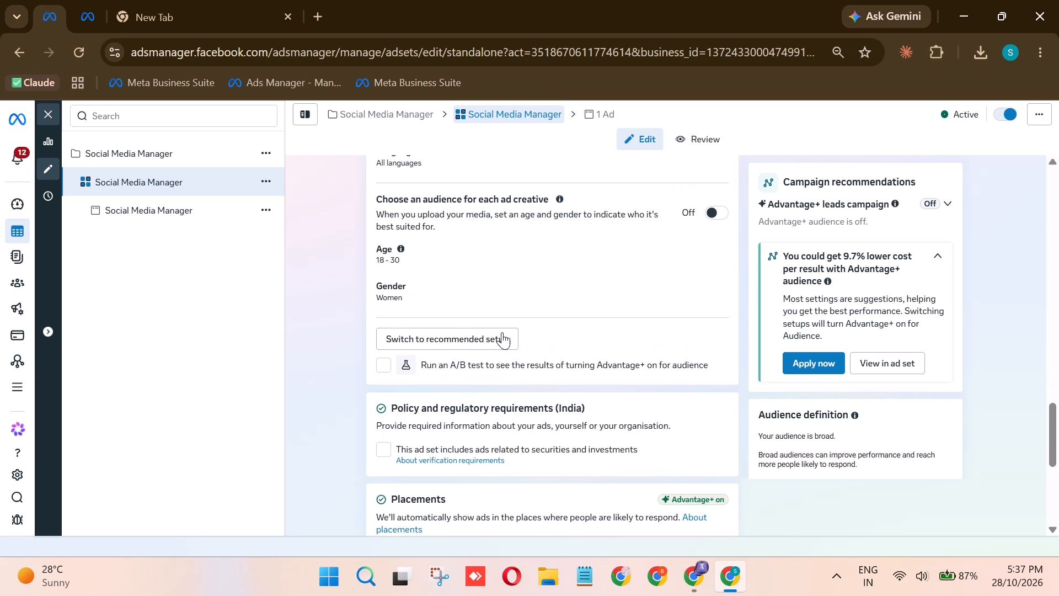
scroll(503, 336, "down", 4)
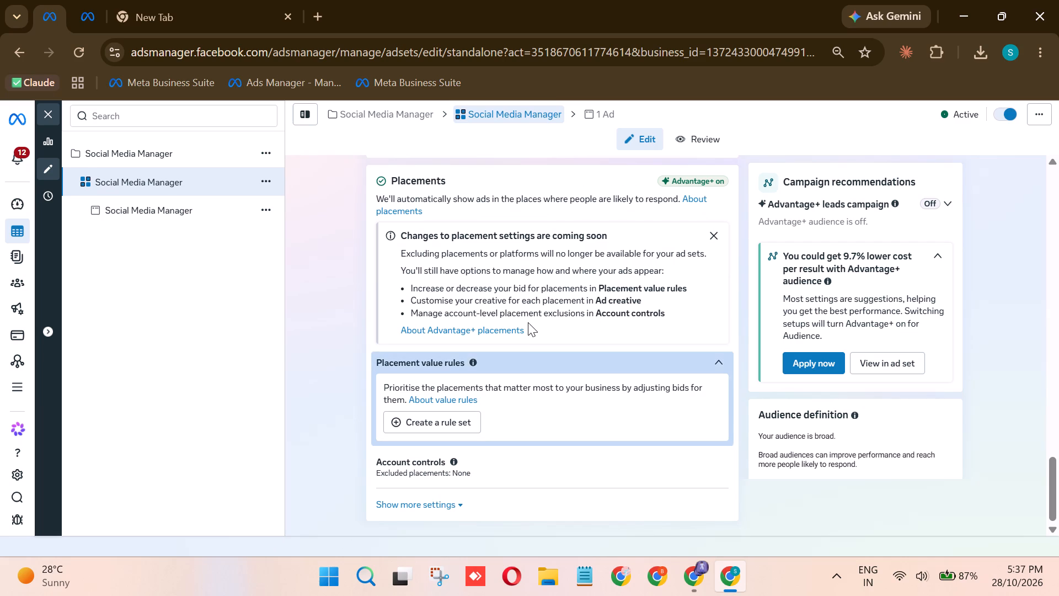
scroll(528, 322, "down", 1)
left_click(452, 505)
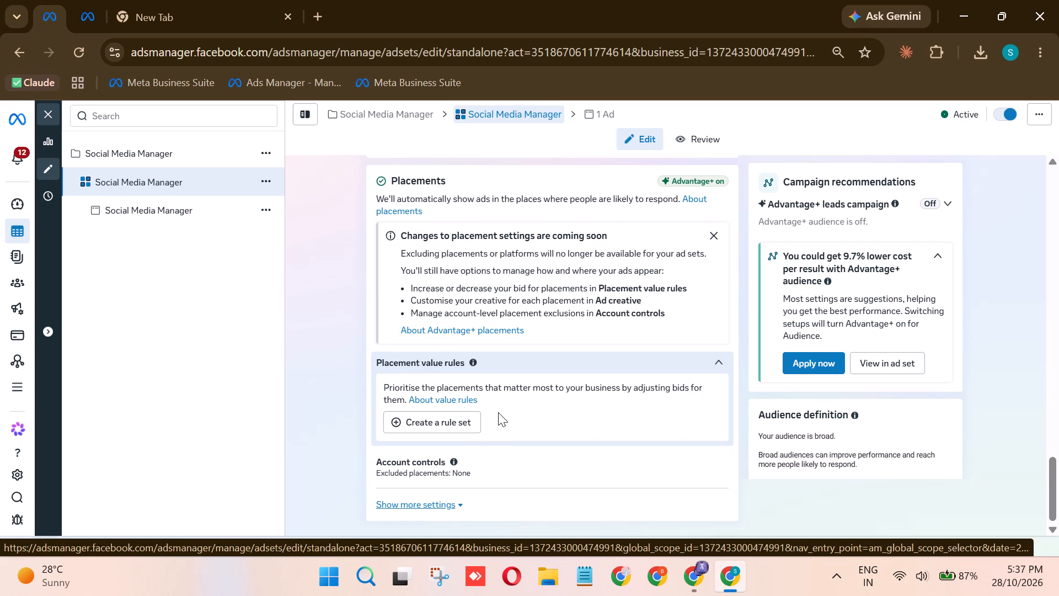
scroll(498, 412, "down", 4)
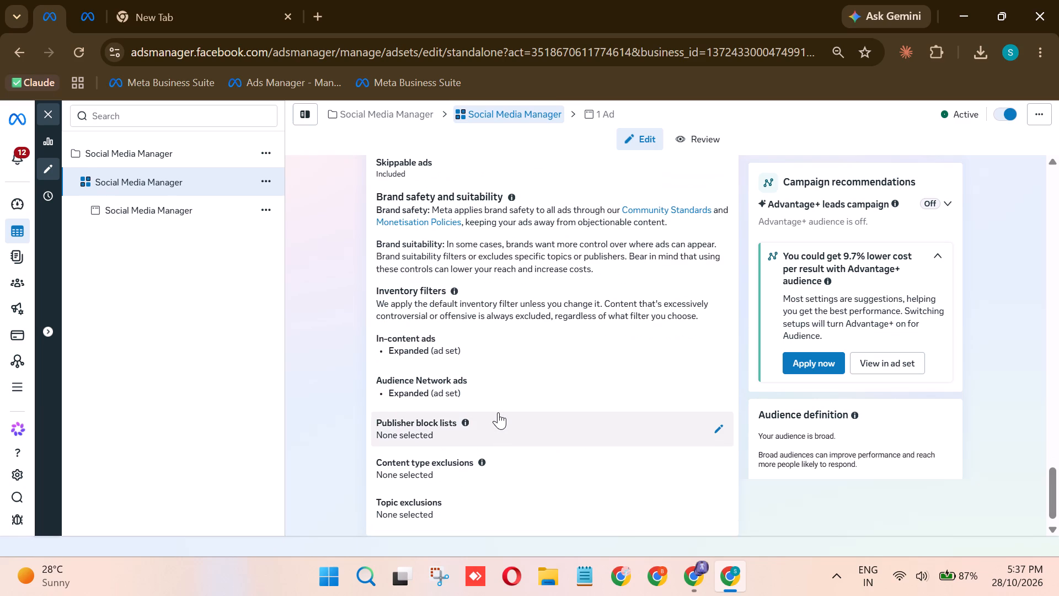
scroll(498, 412, "down", 3)
Go back through the ad set to its Conversion section and examine the conversion settings, expanding the additional options for attribution.
scroll(498, 412, "up", 5)
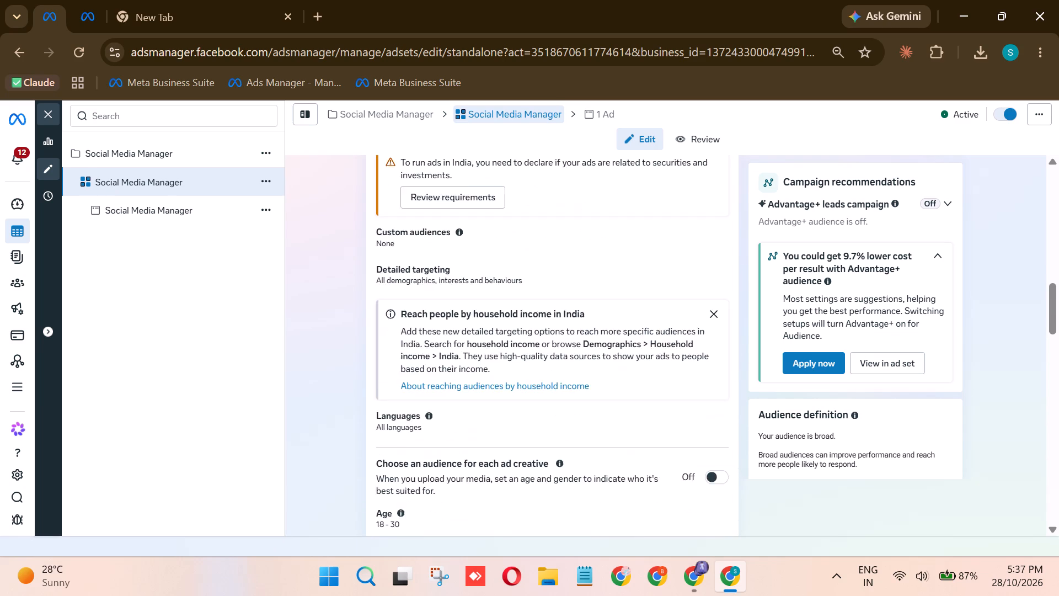
scroll(498, 412, "up", 1)
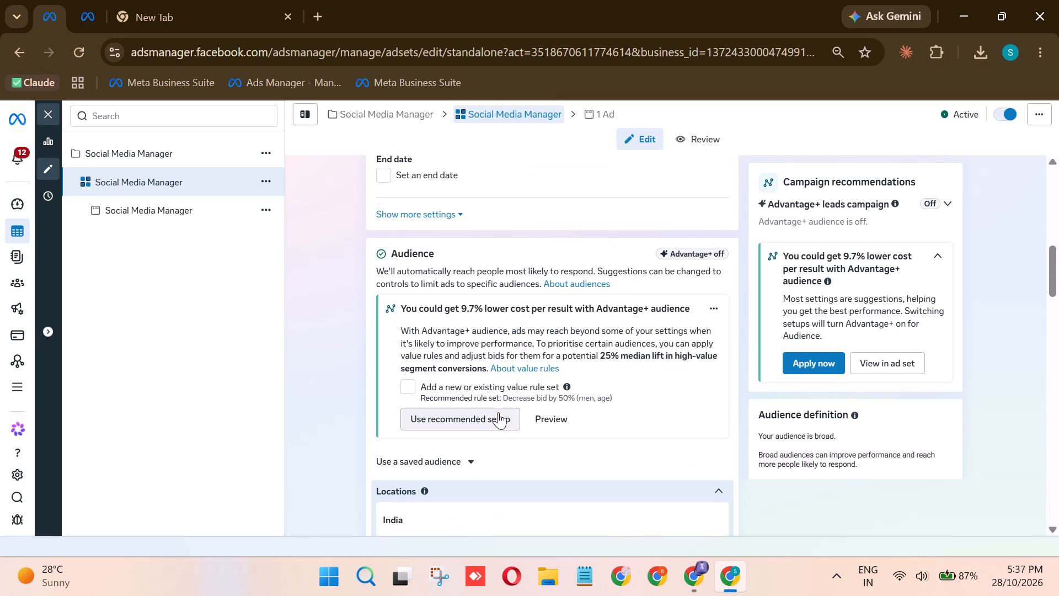
scroll(498, 412, "up", 1)
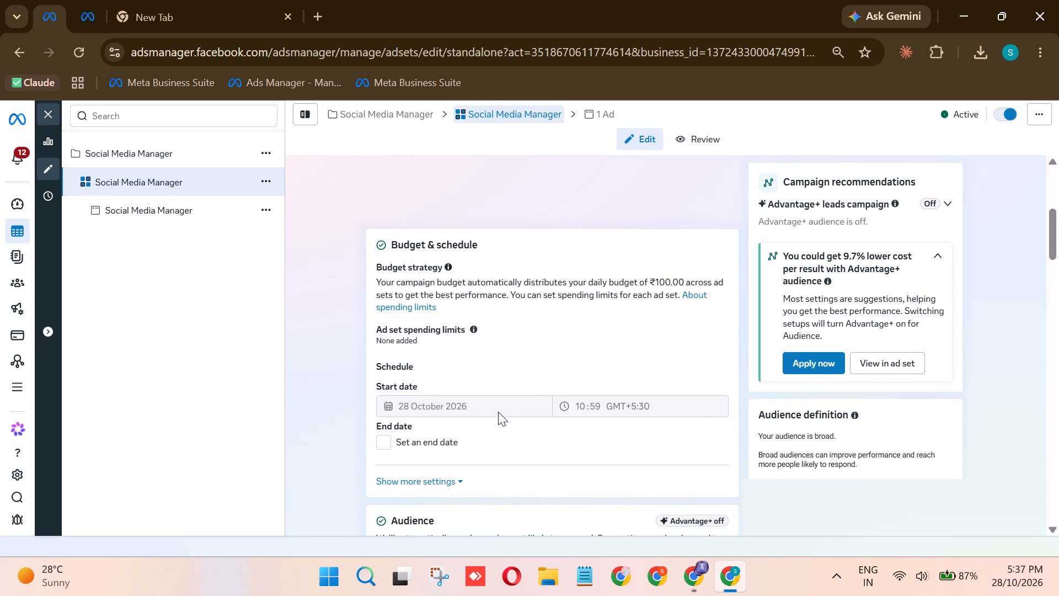
scroll(498, 412, "up", 3)
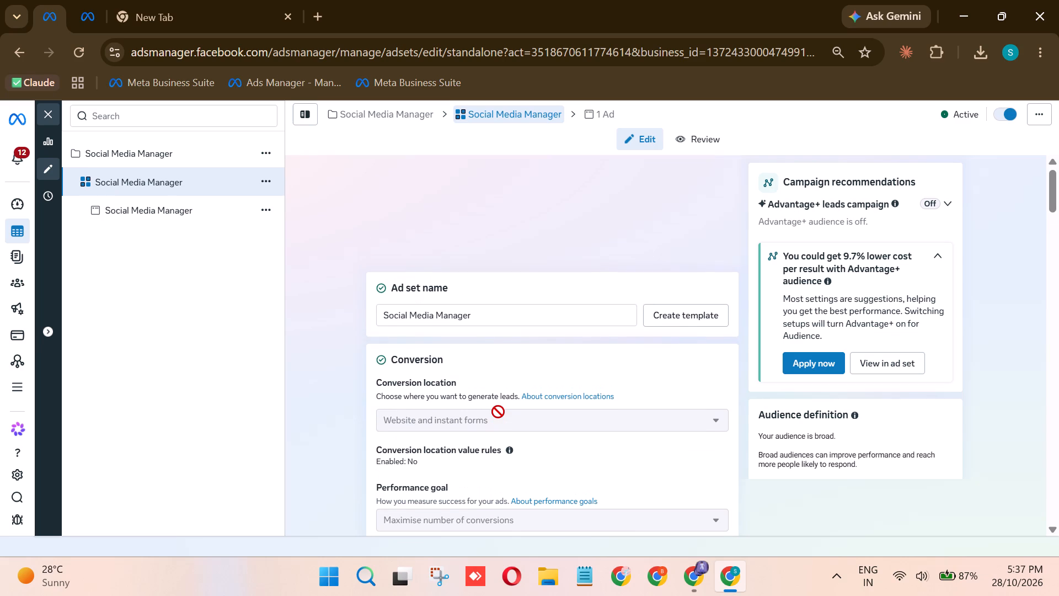
scroll(561, 367, "down", 1)
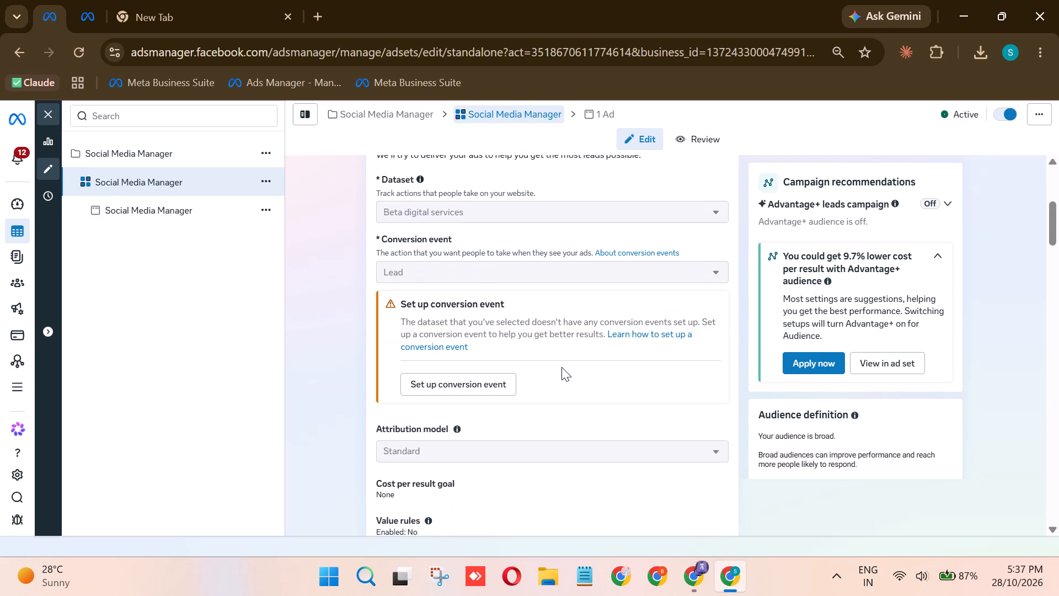
scroll(561, 367, "down", 1)
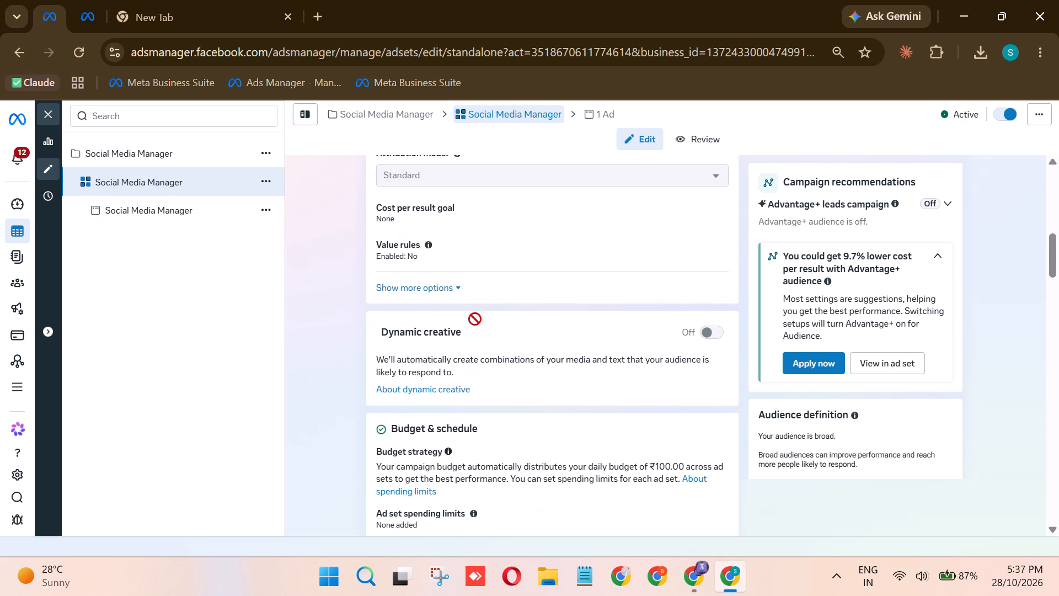
left_click(453, 288)
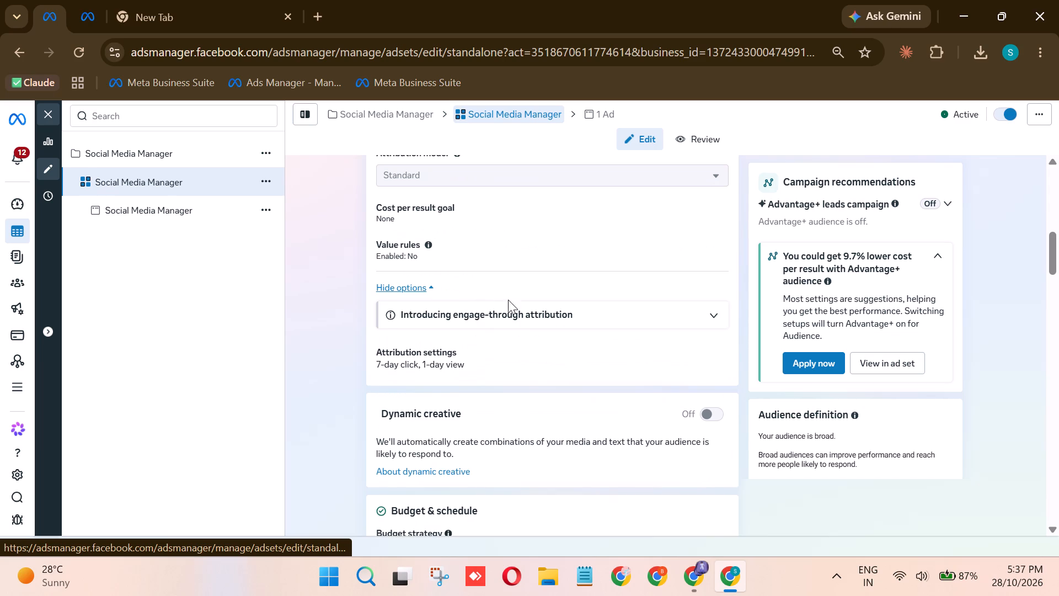
Examine the rest of the ad set's settings, from dynamic creative, budget and schedule through audience, placements and brand safety.
scroll(528, 355, "down", 1)
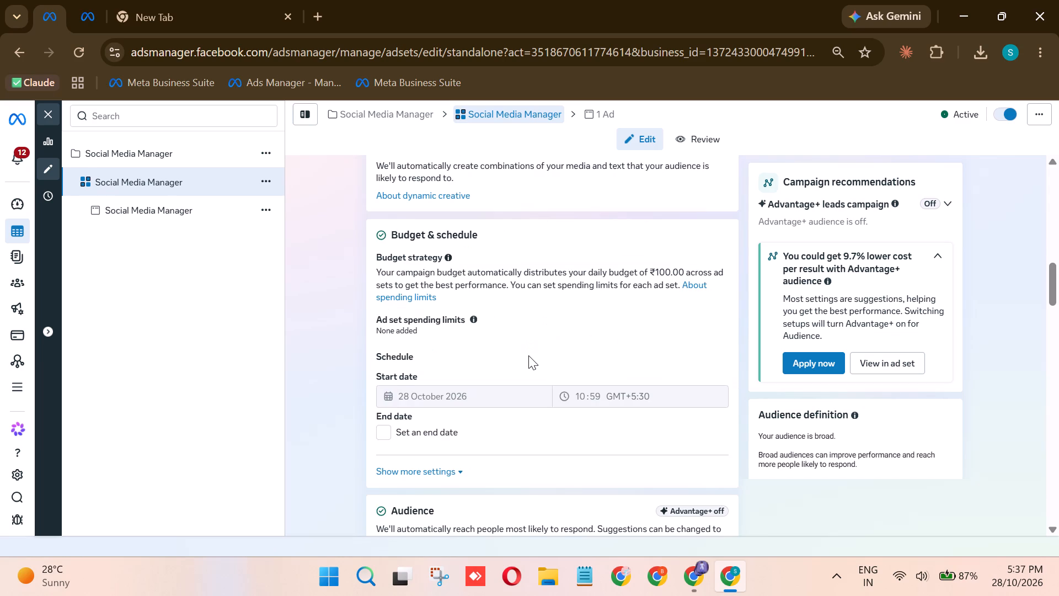
scroll(528, 355, "down", 2)
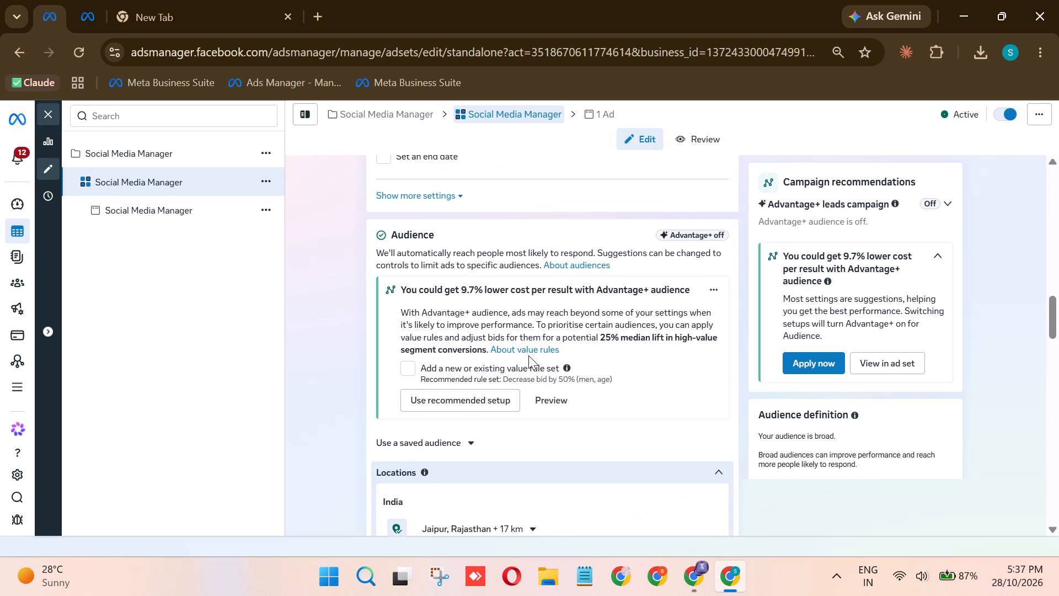
scroll(528, 355, "down", 1)
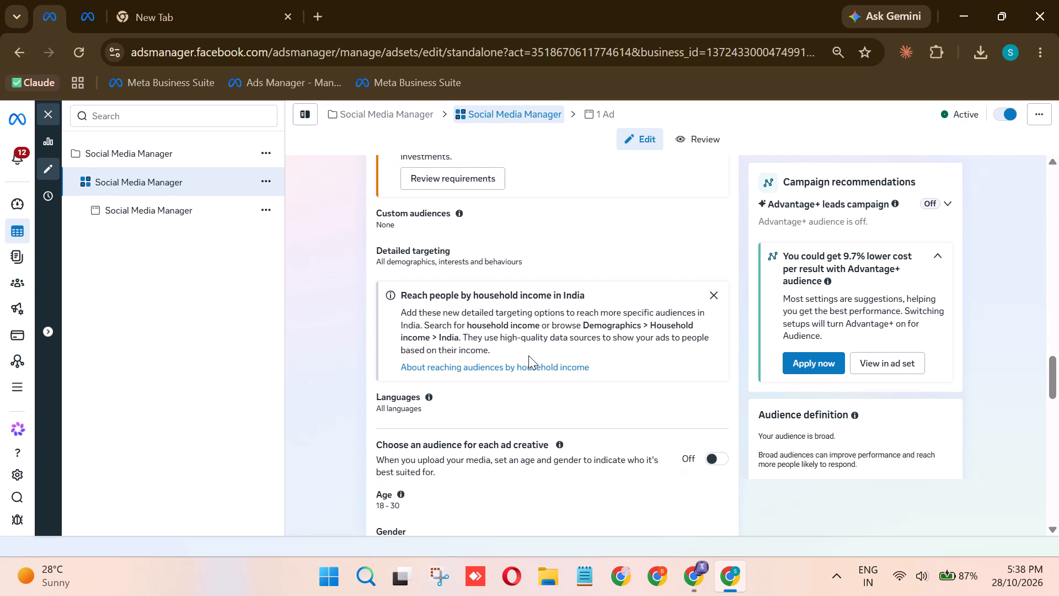
scroll(528, 355, "down", 1)
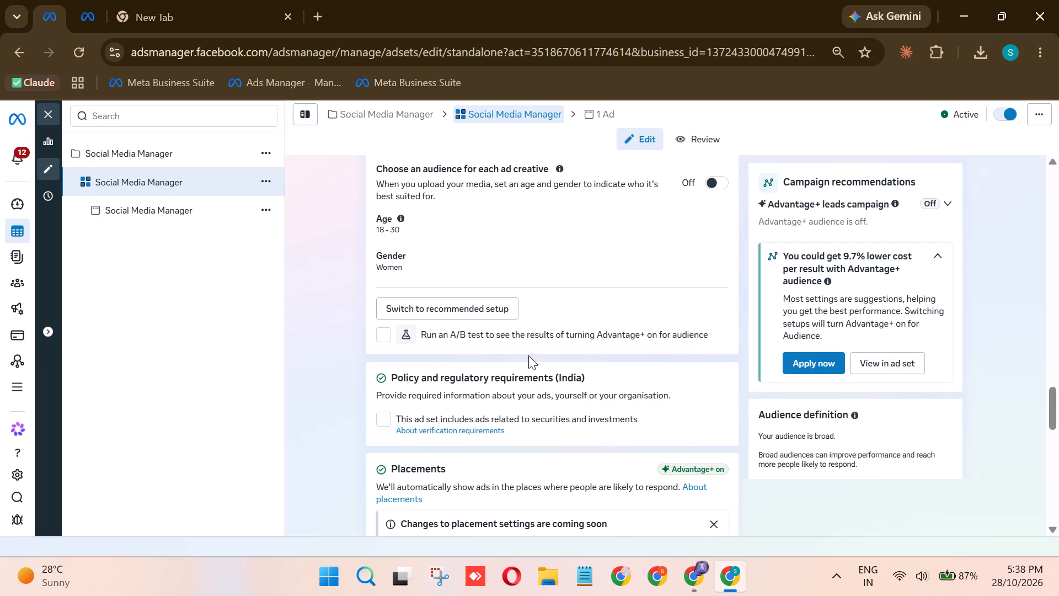
scroll(528, 355, "down", 2)
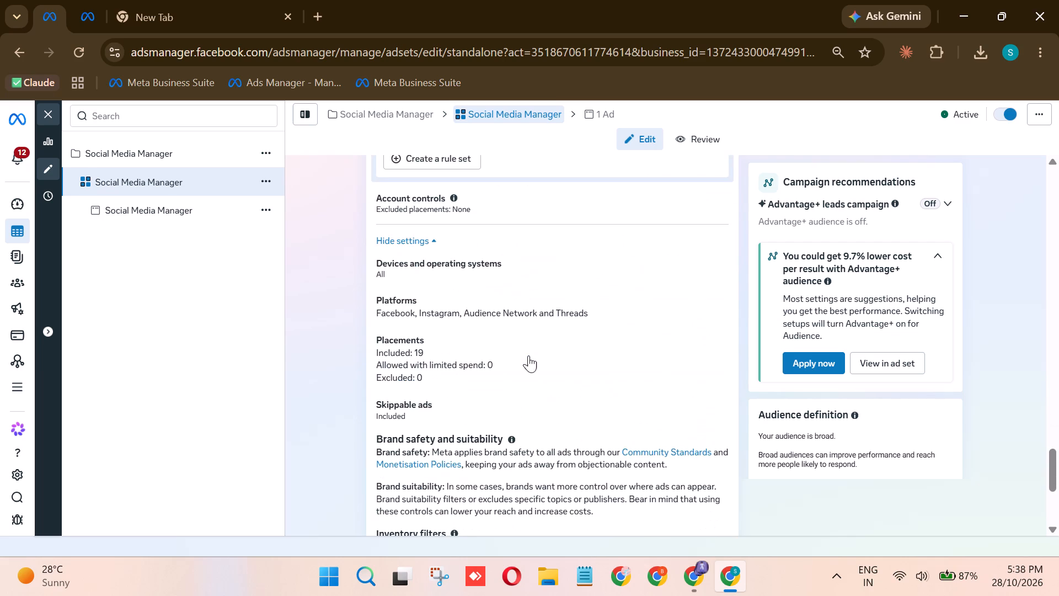
scroll(528, 355, "down", 2)
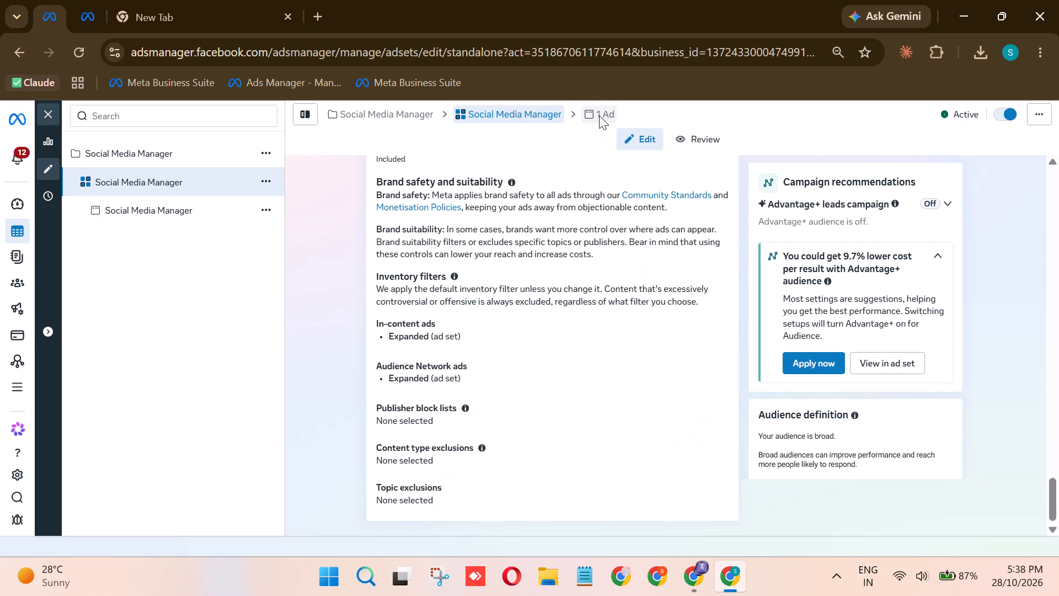
Open the Social Media Manager ad under this ad set and look through its sections down to Tracking.
left_click(599, 115)
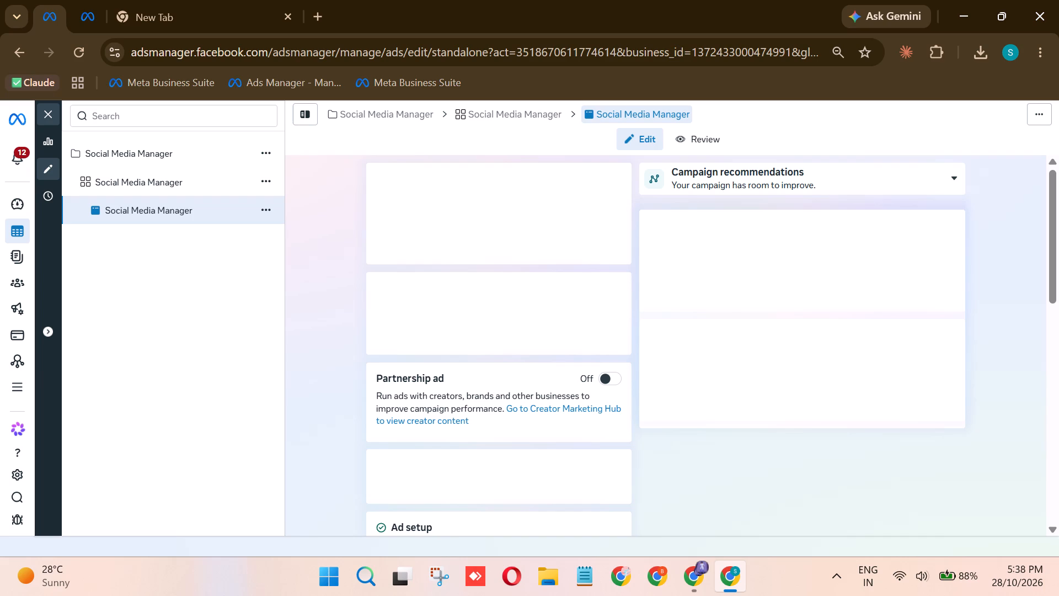
scroll(548, 350, "down", 3)
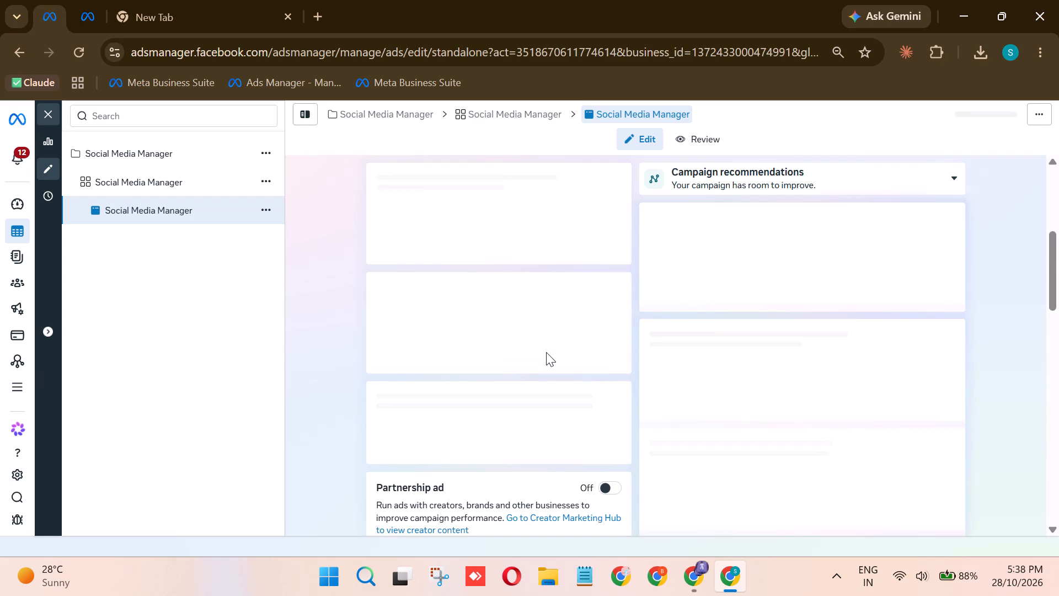
scroll(546, 352, "down", 2)
scroll(545, 352, "down", 20)
scroll(545, 352, "down", 9)
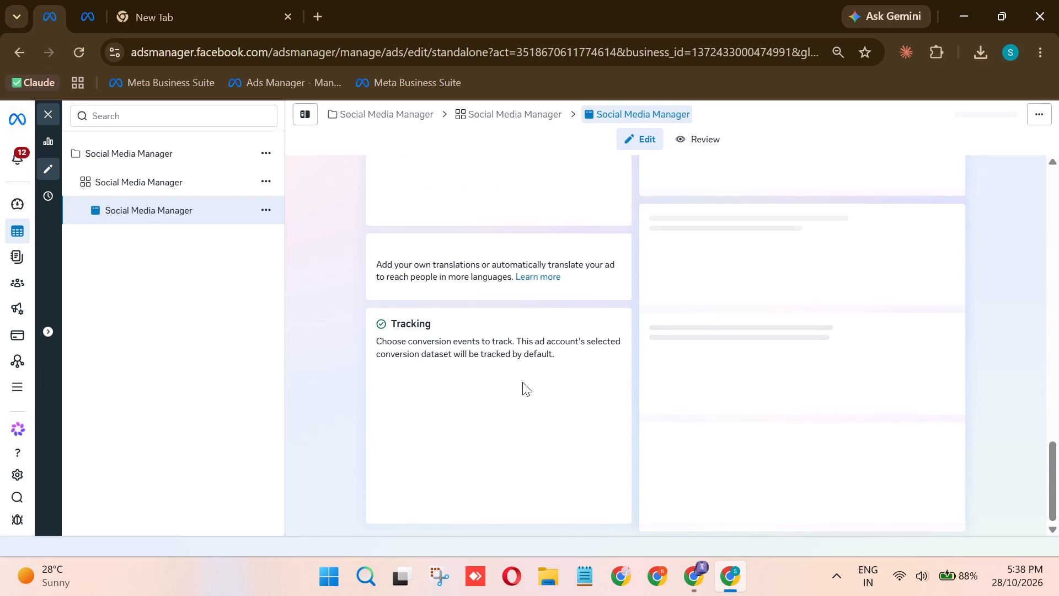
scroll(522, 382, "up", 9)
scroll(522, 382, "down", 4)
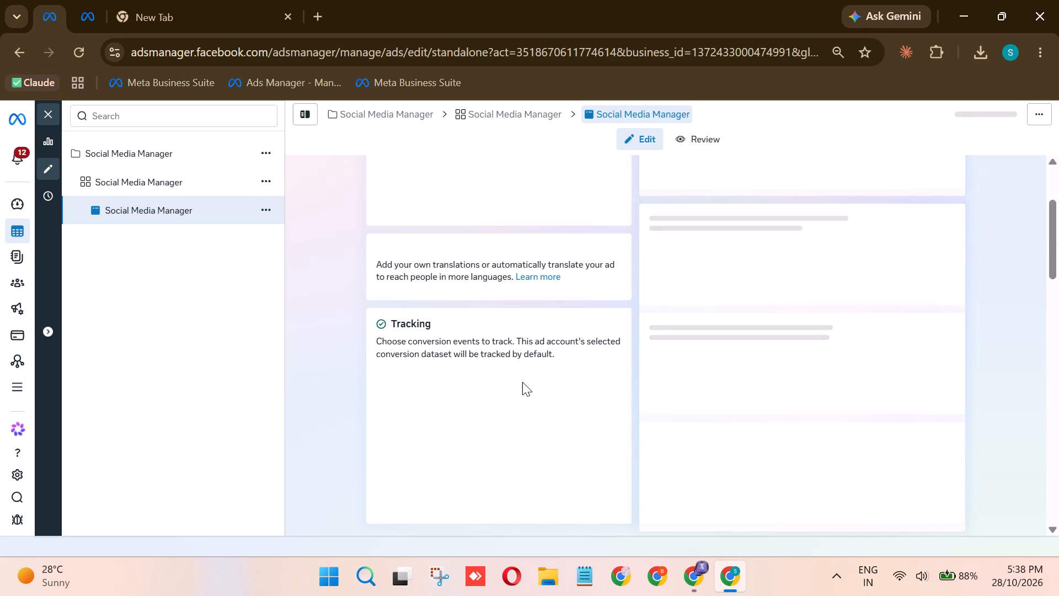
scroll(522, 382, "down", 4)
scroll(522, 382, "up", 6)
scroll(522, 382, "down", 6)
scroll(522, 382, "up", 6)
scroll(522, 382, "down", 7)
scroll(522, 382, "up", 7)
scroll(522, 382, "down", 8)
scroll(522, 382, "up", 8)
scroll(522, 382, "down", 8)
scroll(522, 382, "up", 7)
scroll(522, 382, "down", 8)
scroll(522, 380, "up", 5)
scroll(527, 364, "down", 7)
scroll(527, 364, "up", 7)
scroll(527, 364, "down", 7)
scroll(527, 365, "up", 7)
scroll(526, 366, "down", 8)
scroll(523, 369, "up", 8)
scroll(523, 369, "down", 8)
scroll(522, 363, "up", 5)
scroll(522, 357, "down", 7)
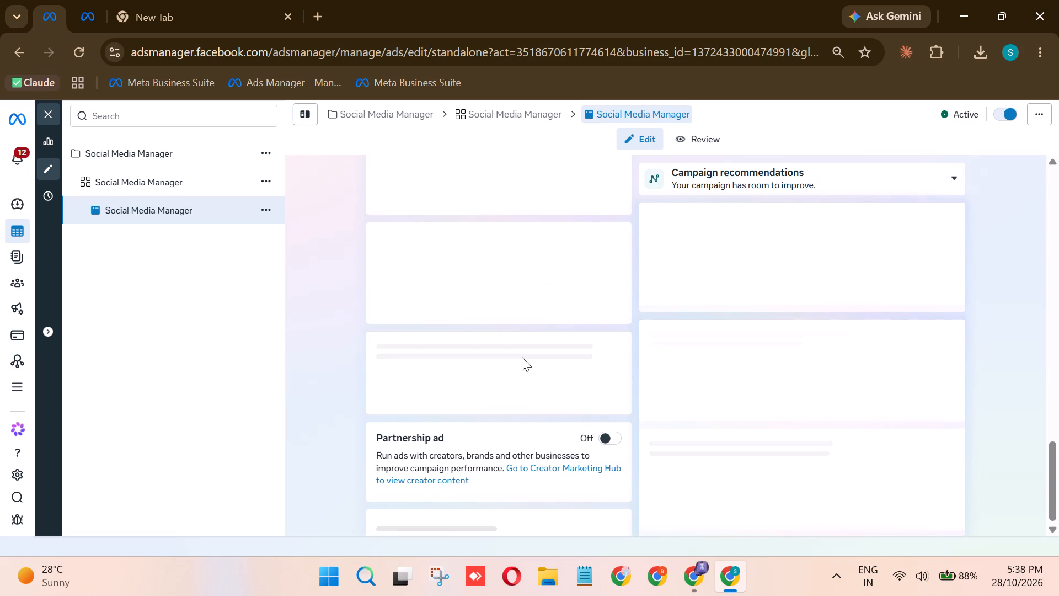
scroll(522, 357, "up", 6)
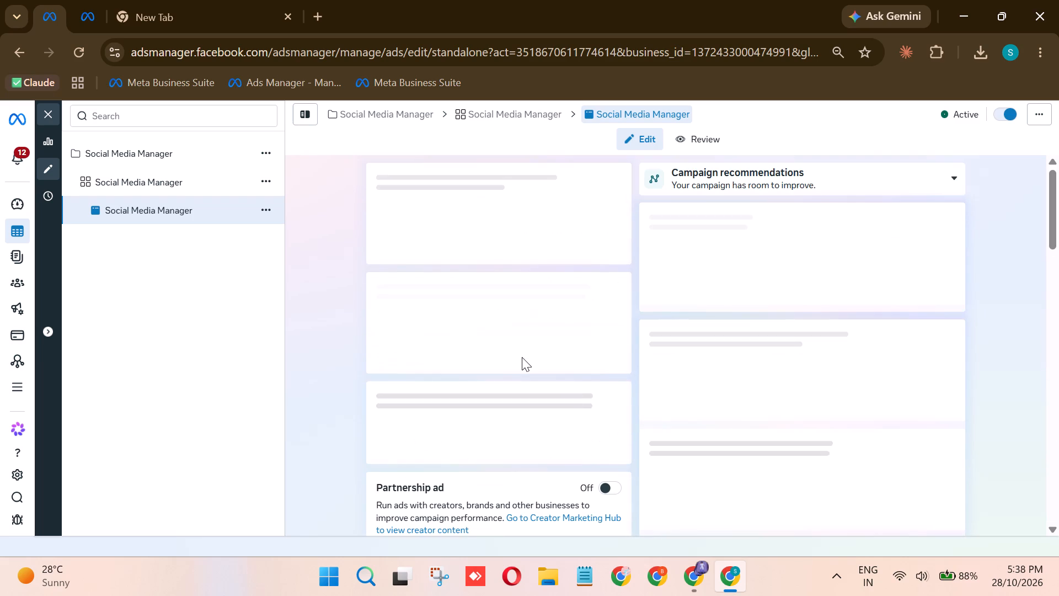
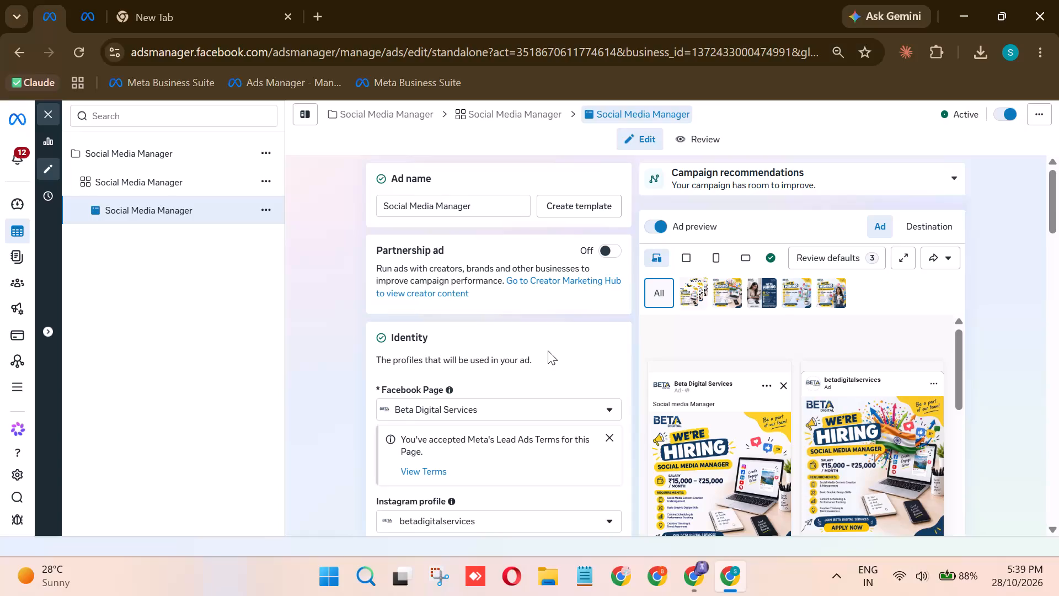
Look over the ad's Identity section and check which Threads profile options are offered.
scroll(548, 350, "down", 1)
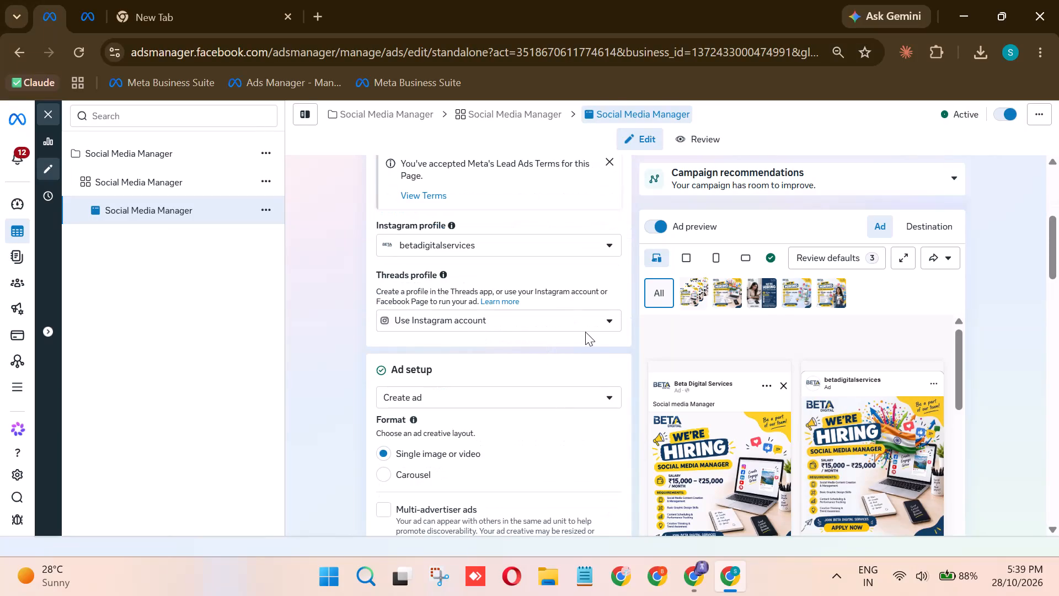
left_click(597, 322)
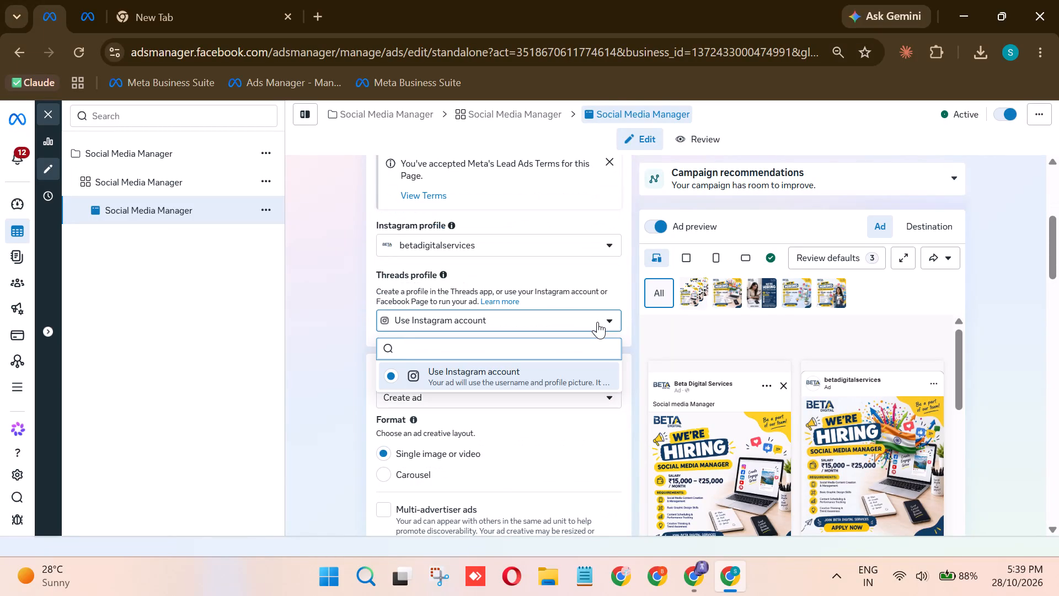
left_click(597, 322)
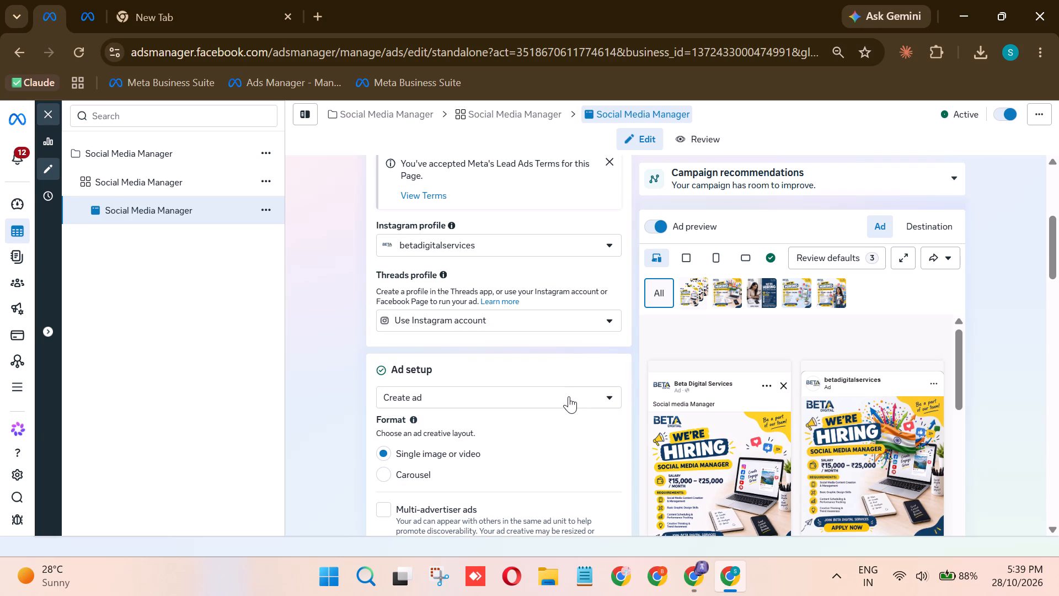
scroll(569, 396, "up", 1)
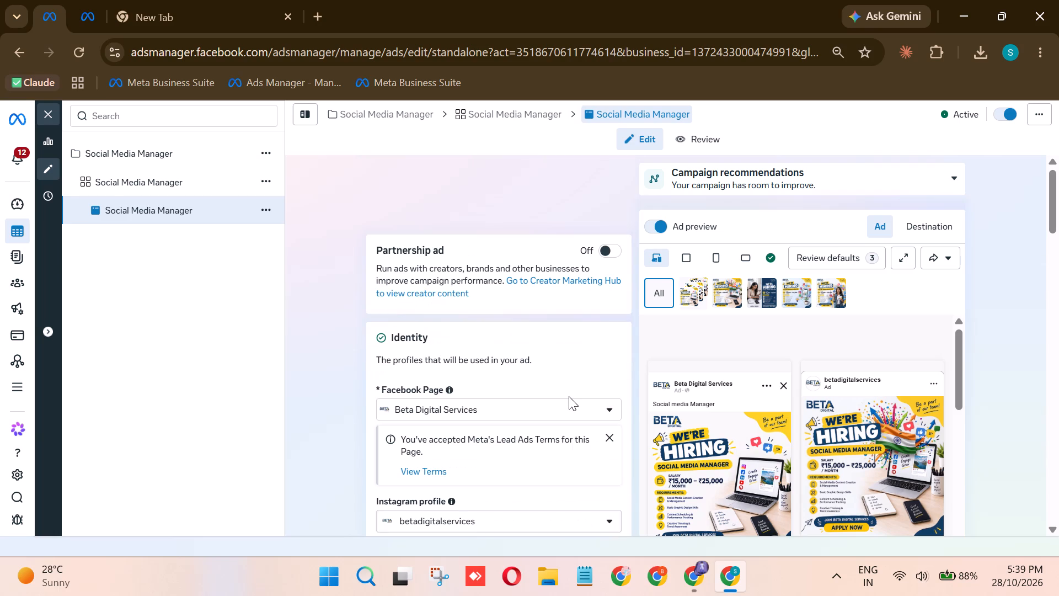
scroll(569, 396, "down", 1)
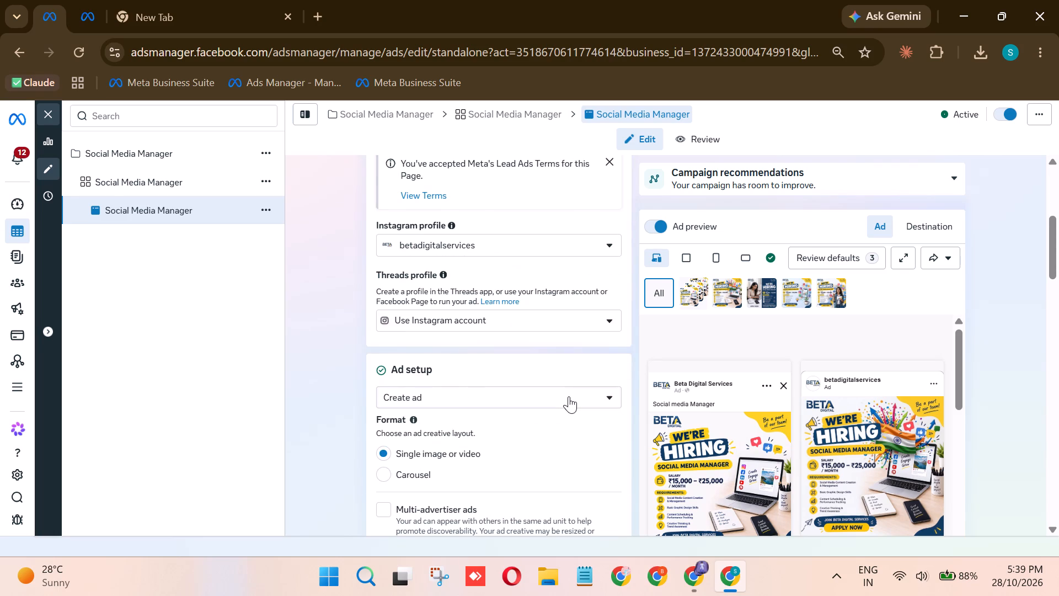
Examine the ad's format, destination, creative, text, enhancement, language and tracking settings down to third-party reporting.
scroll(569, 396, "down", 1)
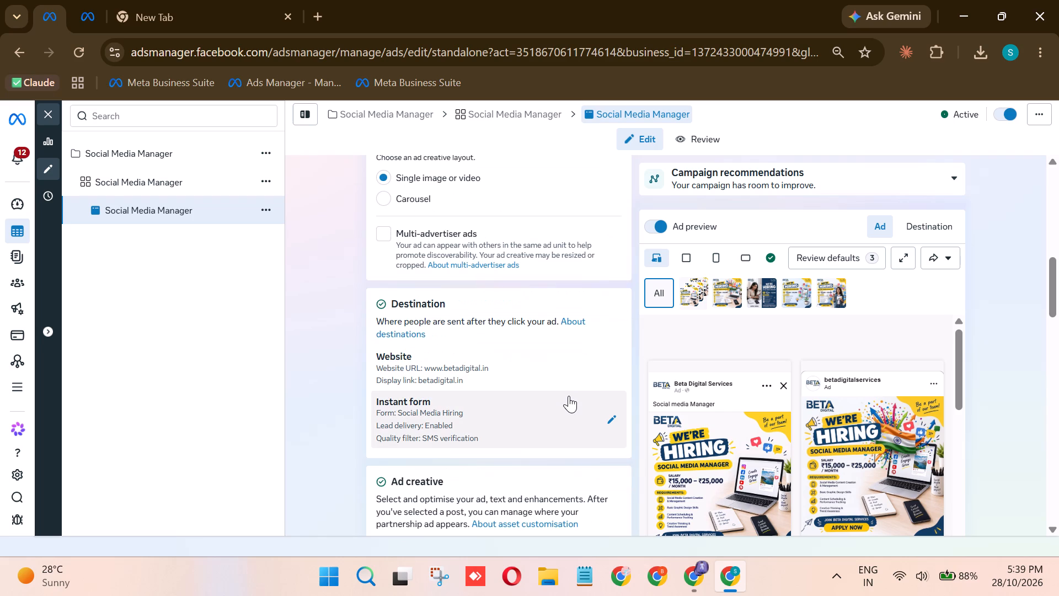
scroll(569, 396, "down", 1)
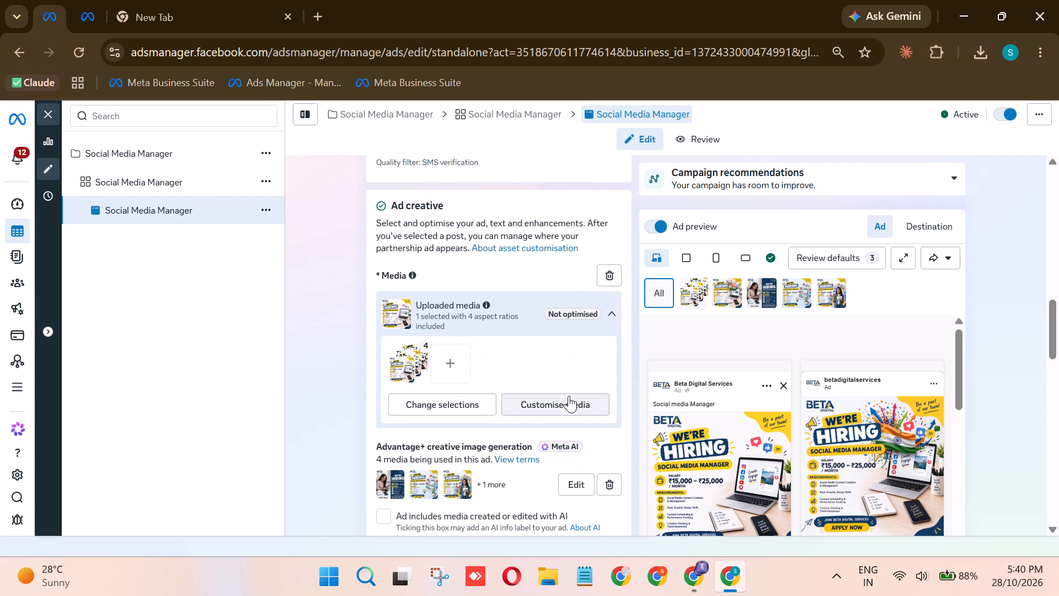
scroll(569, 396, "up", 2)
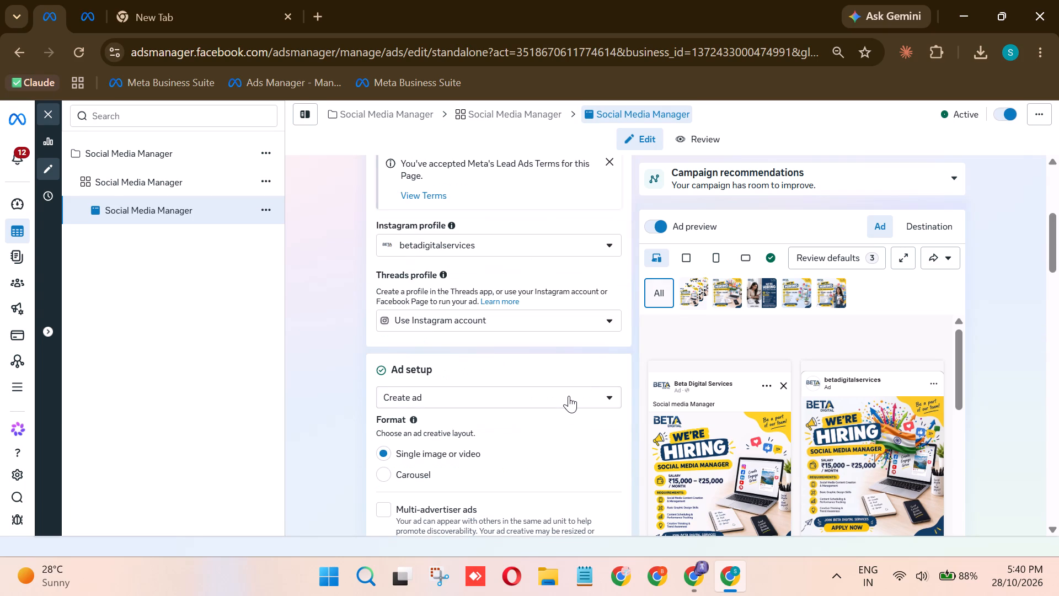
scroll(569, 396, "down", 2)
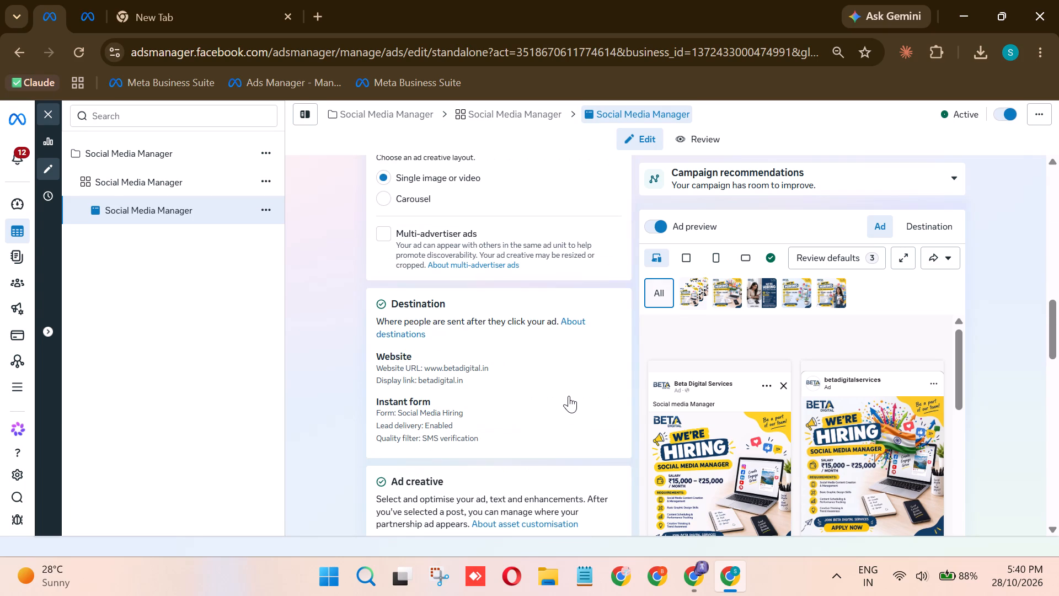
scroll(569, 396, "down", 1)
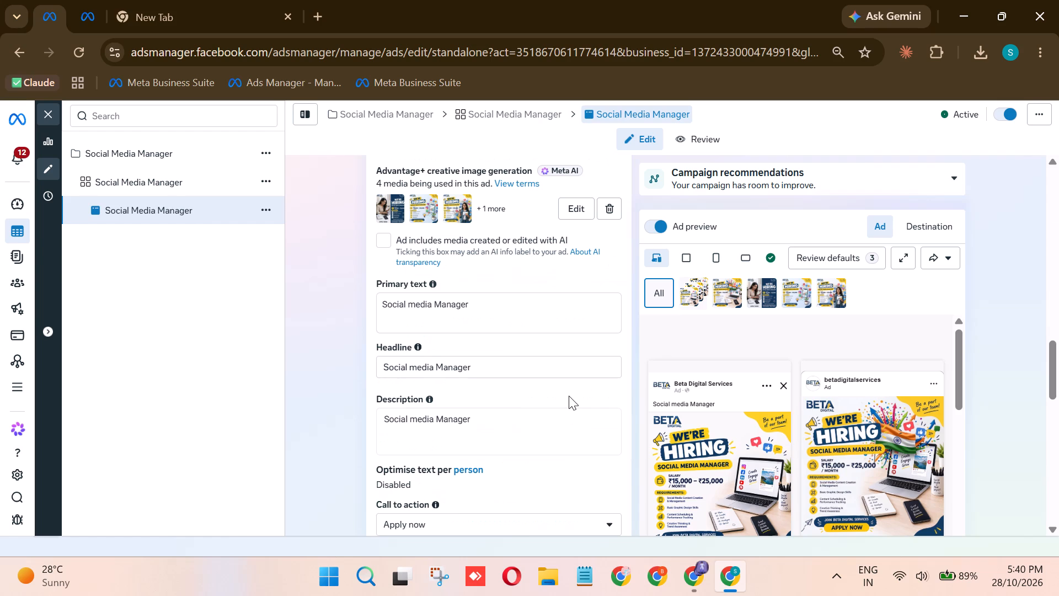
scroll(569, 396, "down", 1)
scroll(569, 396, "up", 1)
scroll(569, 396, "down", 1)
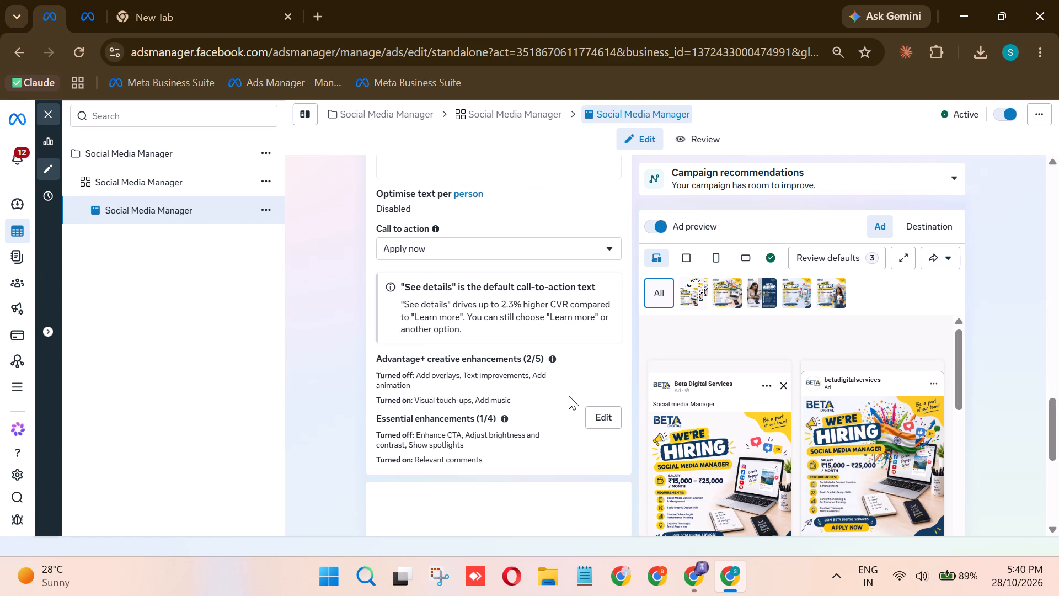
scroll(569, 396, "down", 1)
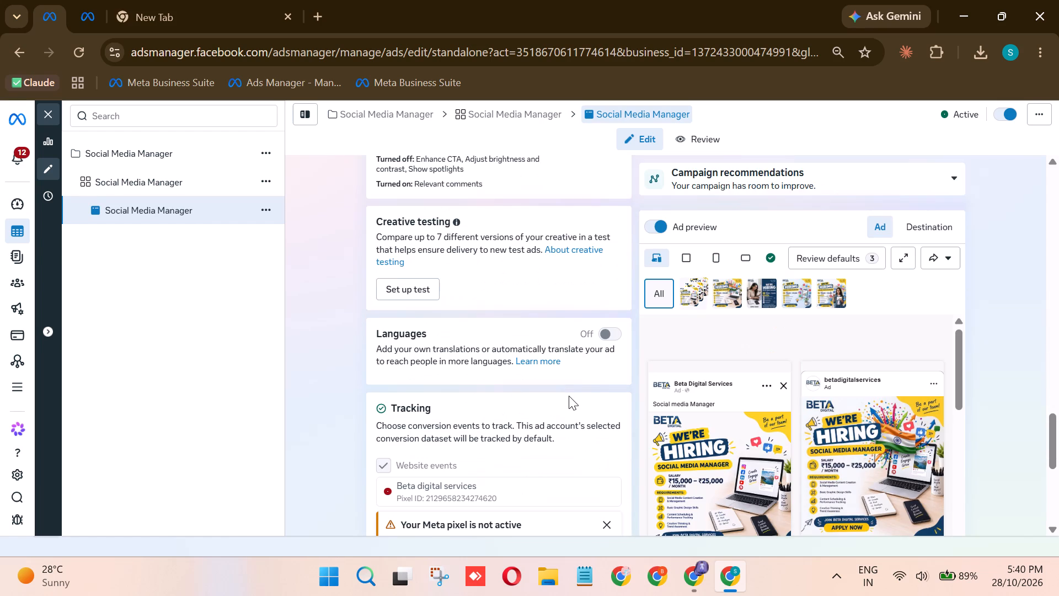
scroll(569, 396, "down", 1)
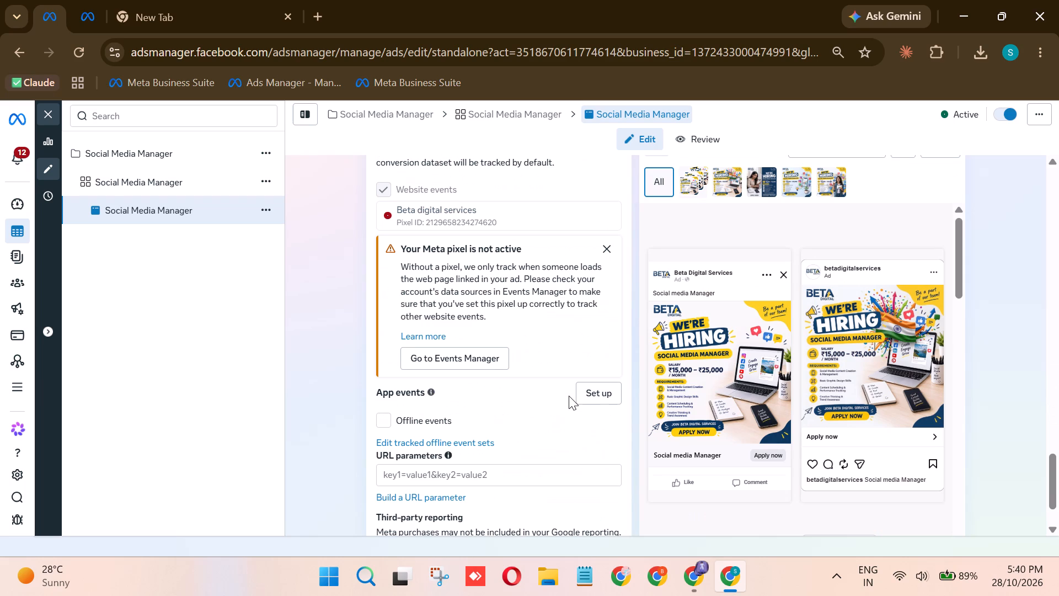
scroll(569, 396, "down", 2)
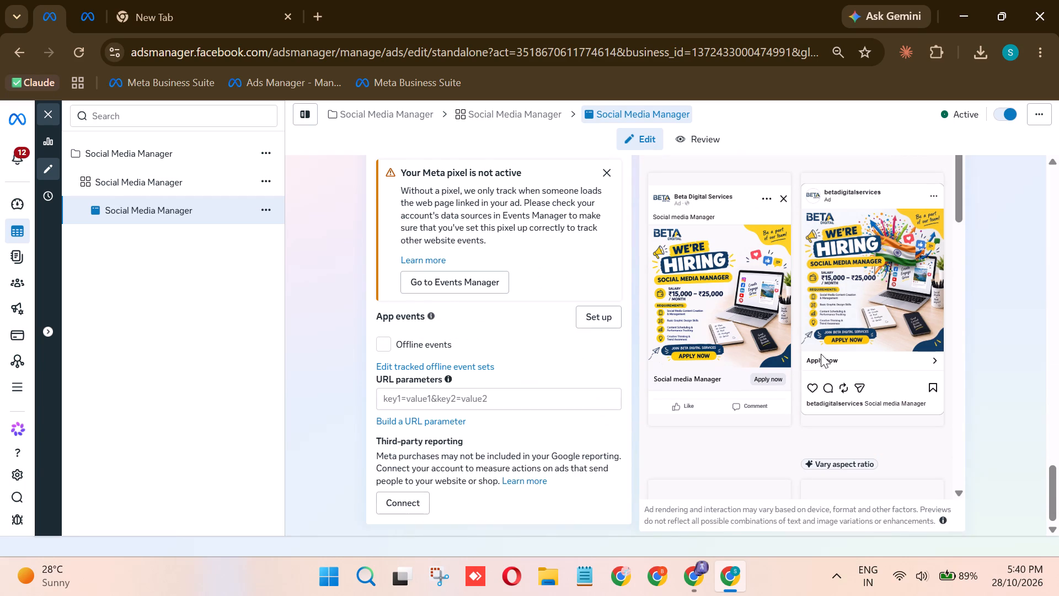
Look through the ad previews for the different placements, from the feeds and stories to Reels, Marketplace and Threads.
scroll(825, 354, "down", 11)
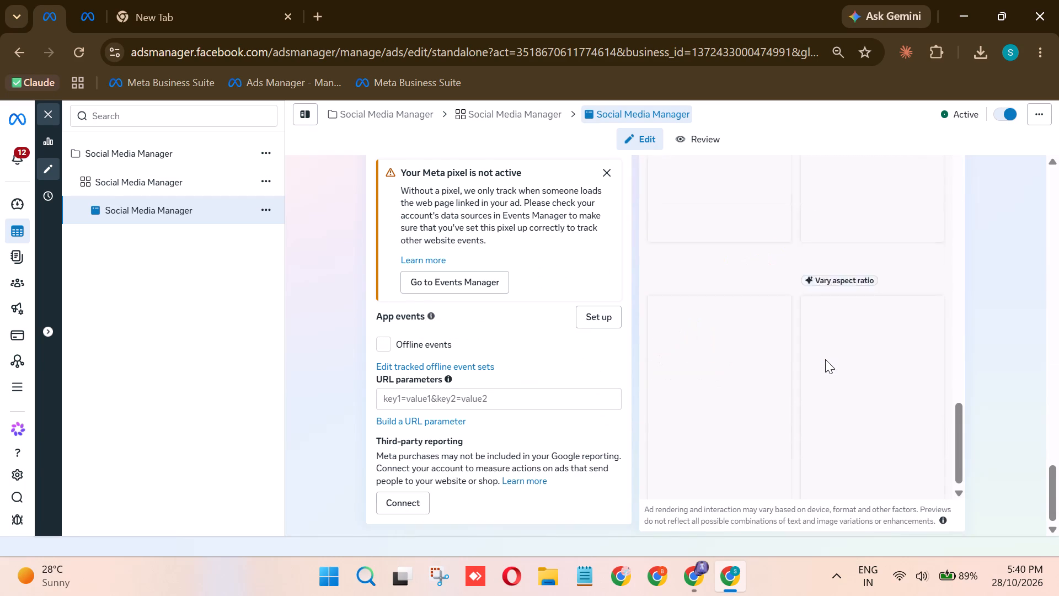
scroll(825, 359, "down", 4)
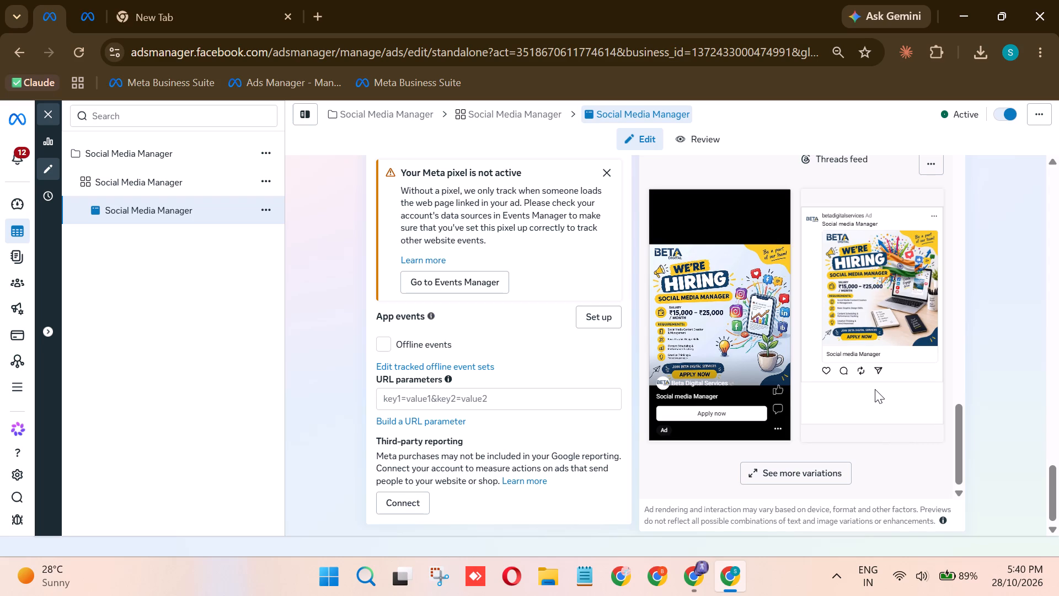
scroll(875, 389, "up", 1)
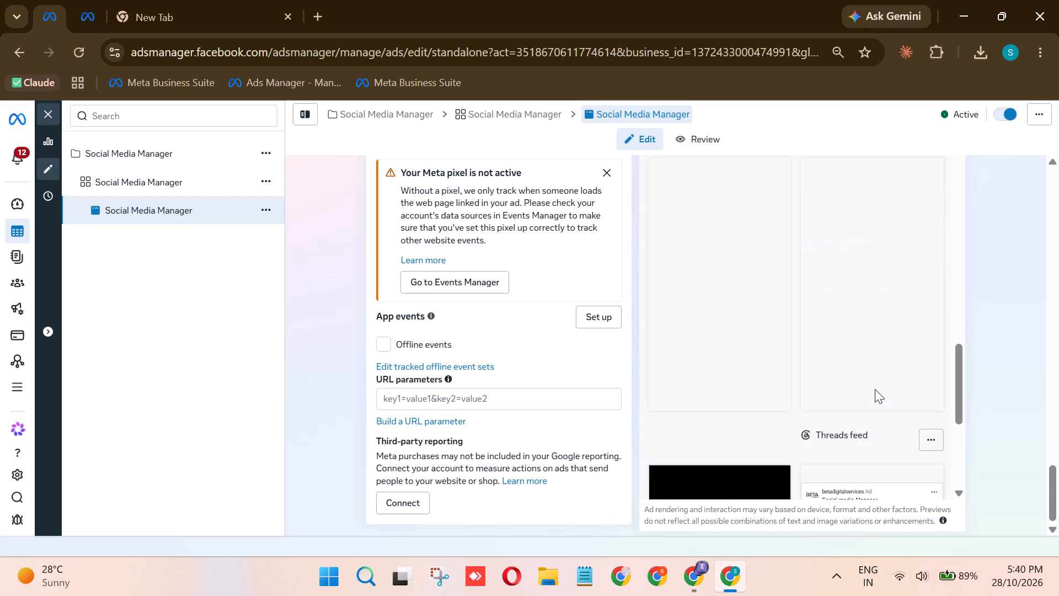
scroll(875, 389, "down", 1)
scroll(874, 390, "up", 1)
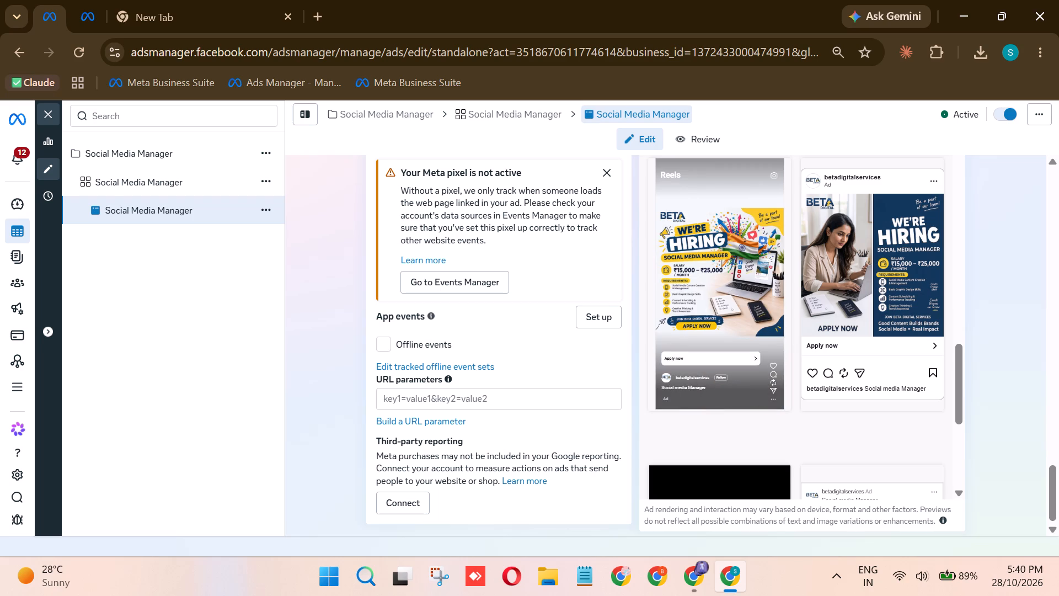
scroll(874, 390, "up", 1)
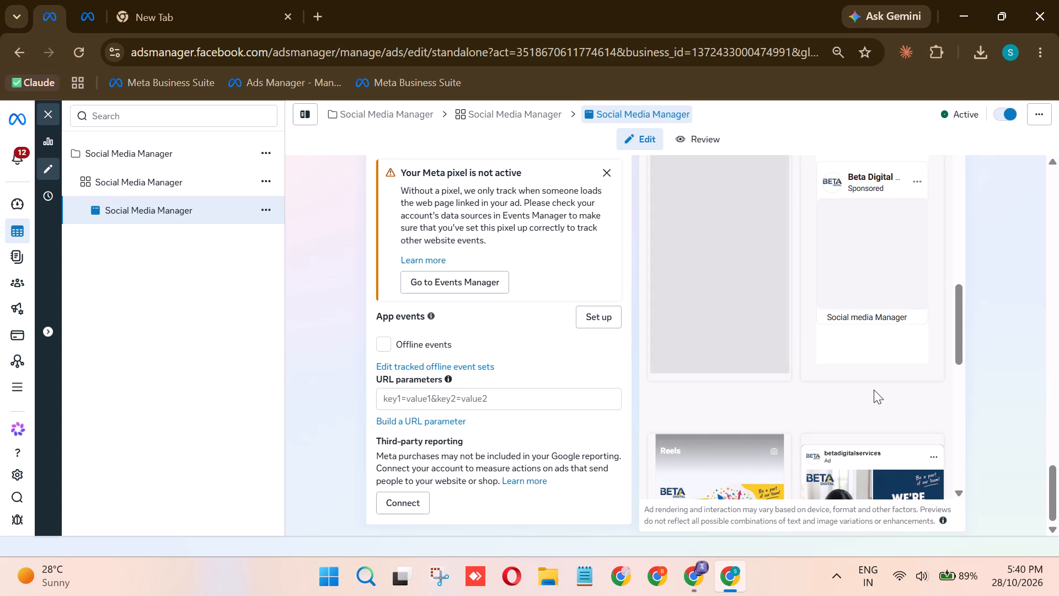
scroll(874, 390, "up", 1)
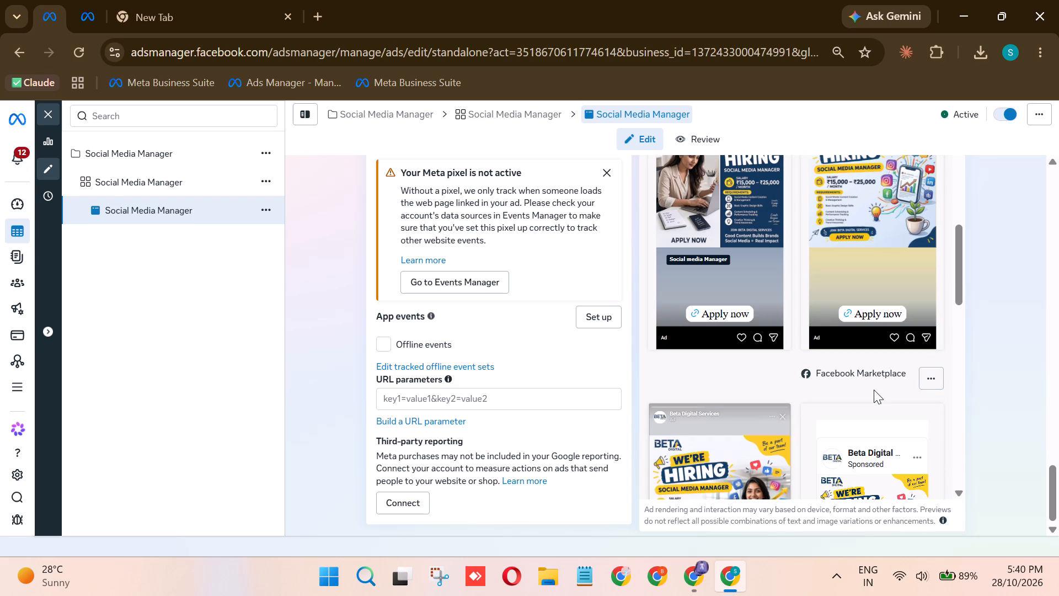
scroll(874, 390, "up", 1)
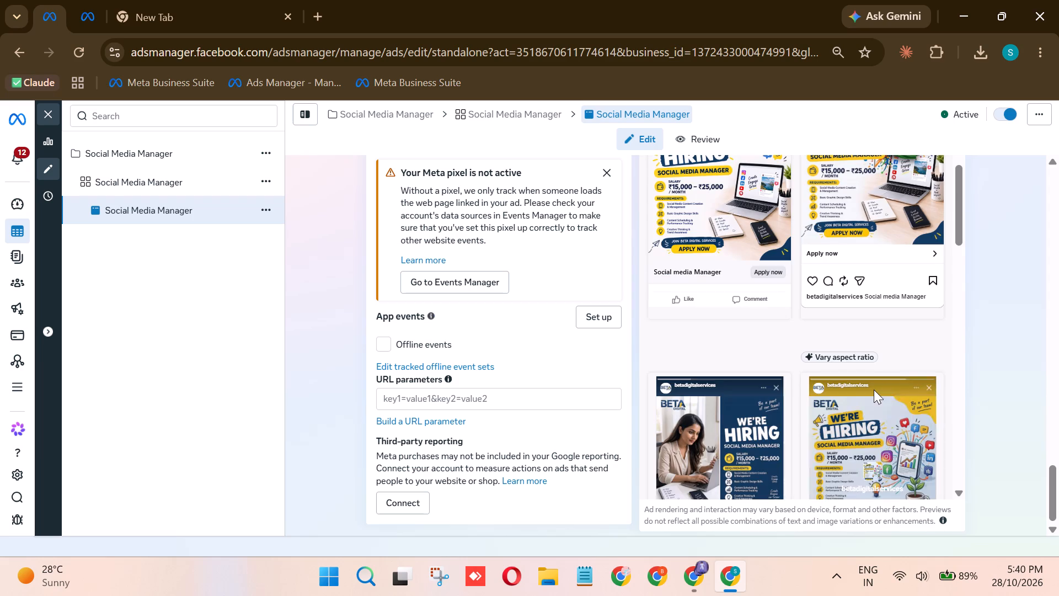
scroll(874, 390, "up", 3)
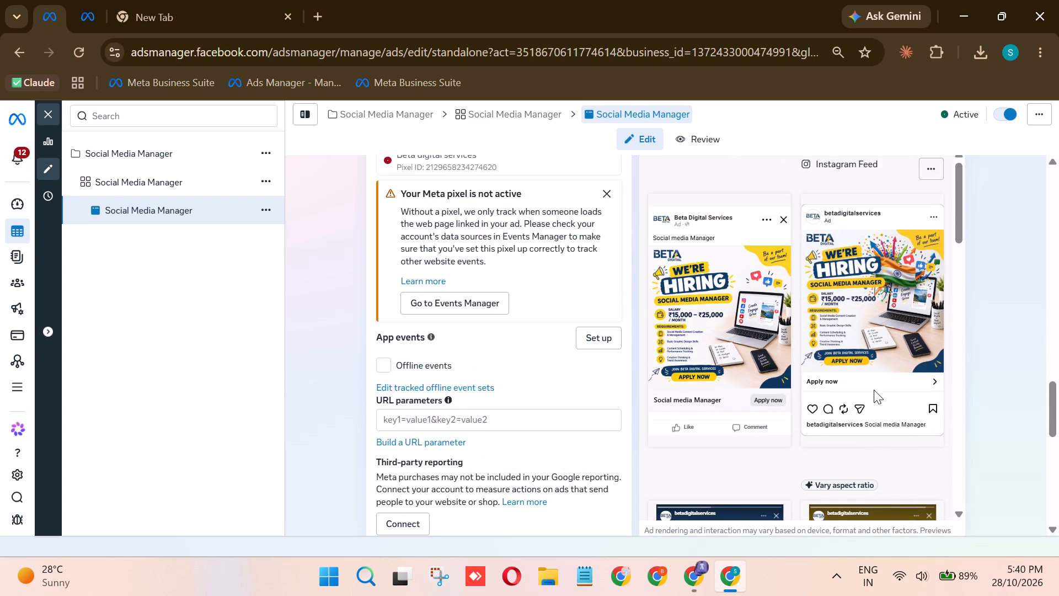
Open the ad's Review view and examine its preview and the summary of identity, format, website, pixel and creative settings.
scroll(874, 390, "up", 2)
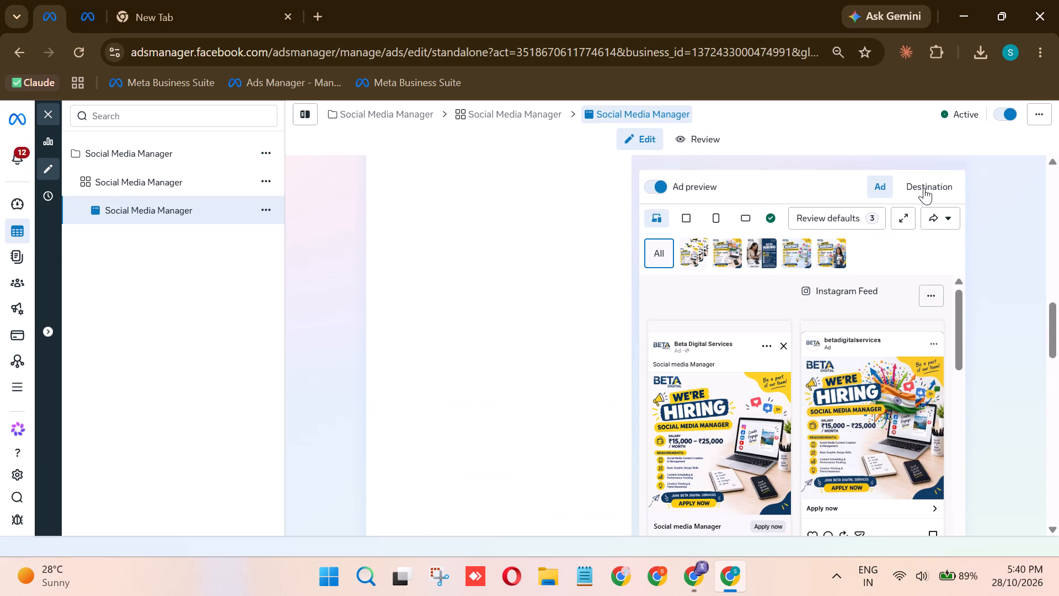
scroll(764, 178, "up", 3)
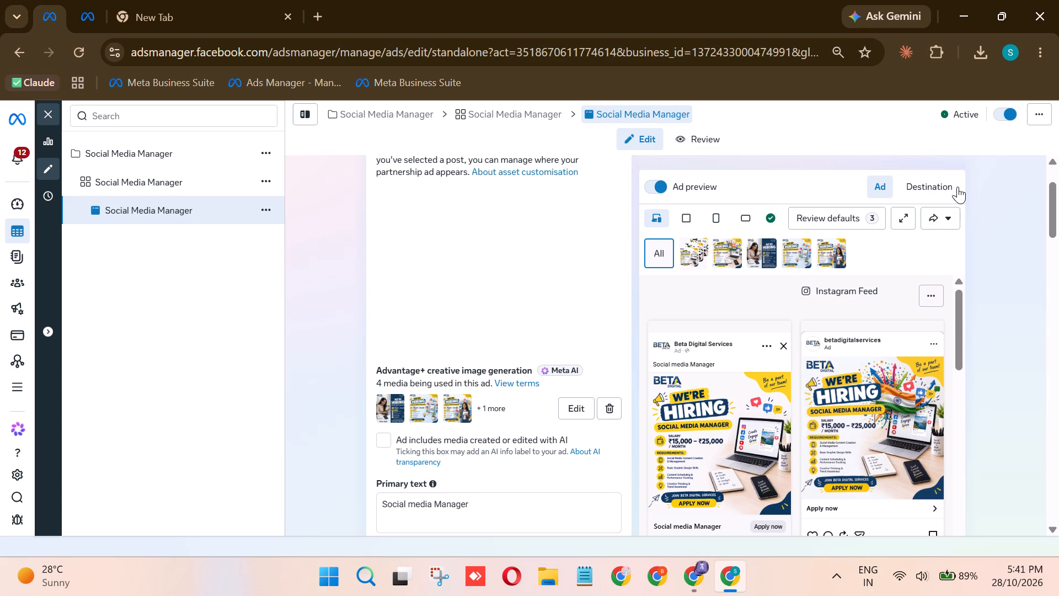
scroll(803, 285, "up", 10)
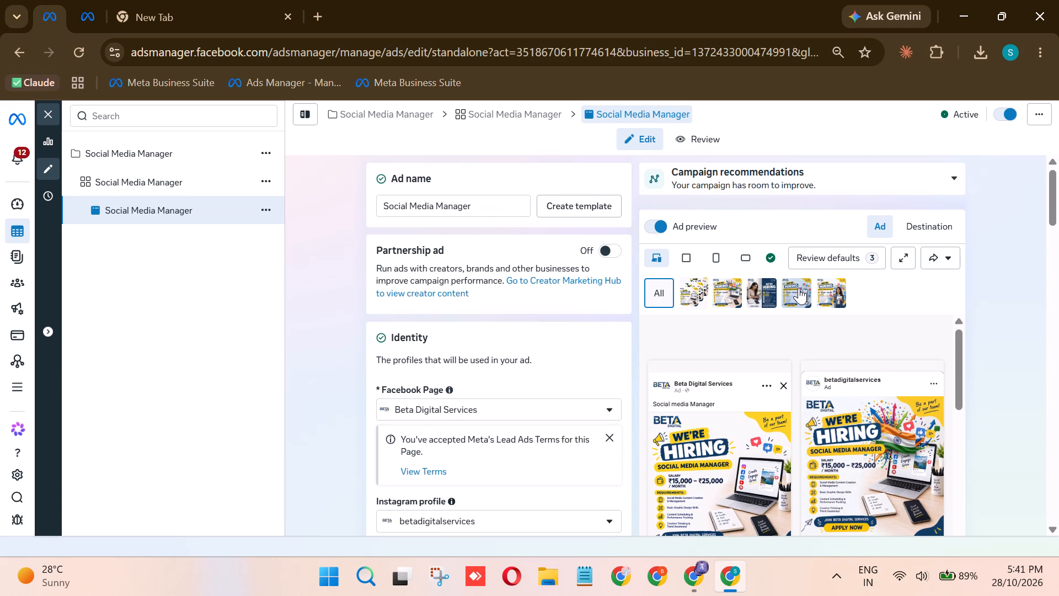
scroll(799, 288, "up", 12)
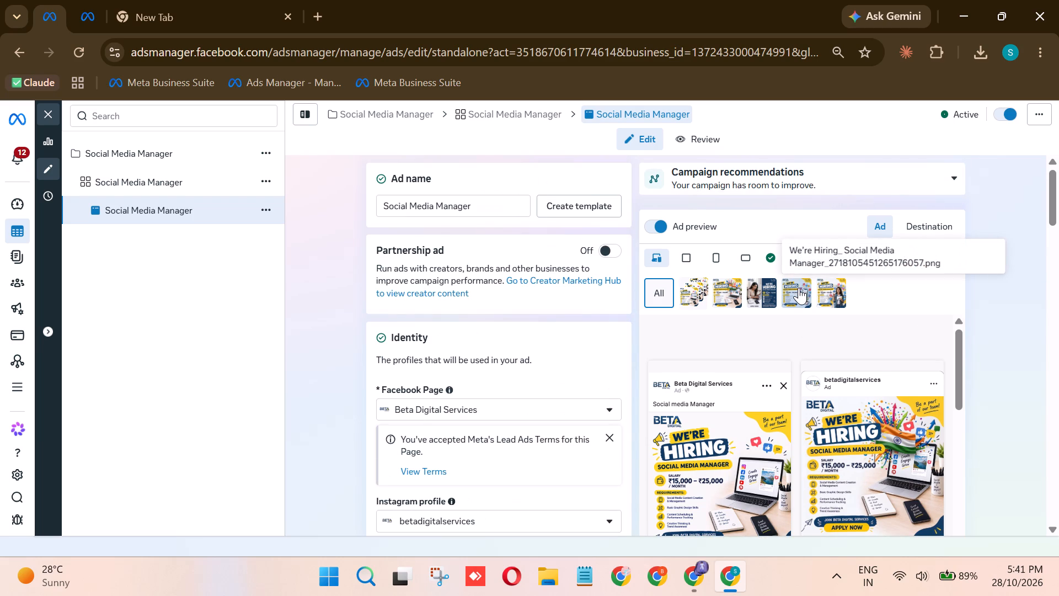
scroll(799, 288, "up", 5)
scroll(1013, 306, "up", 9)
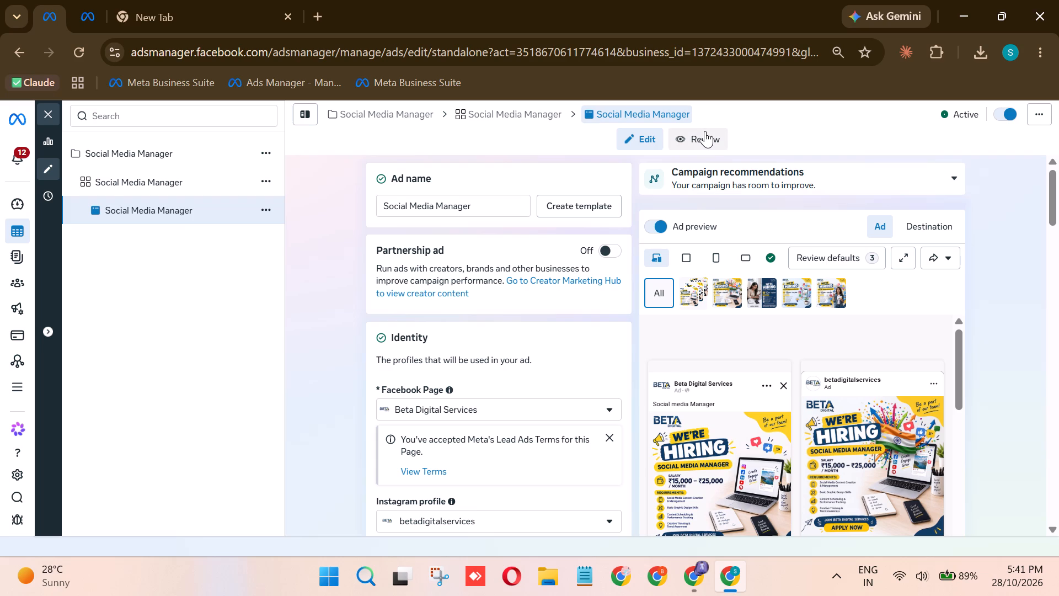
left_click(705, 131)
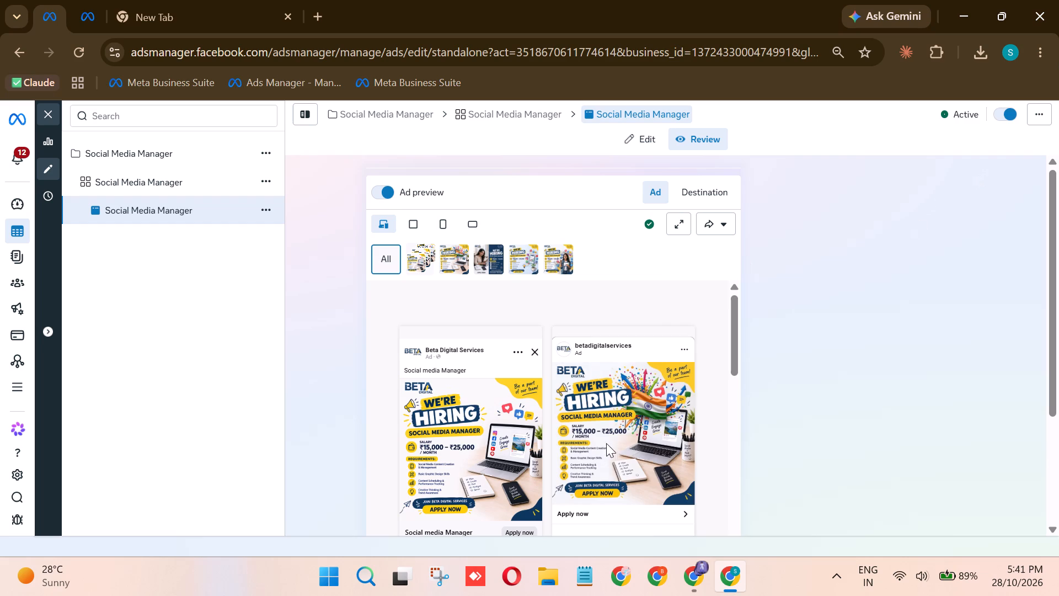
left_click(466, 443)
scroll(543, 346, "down", 3)
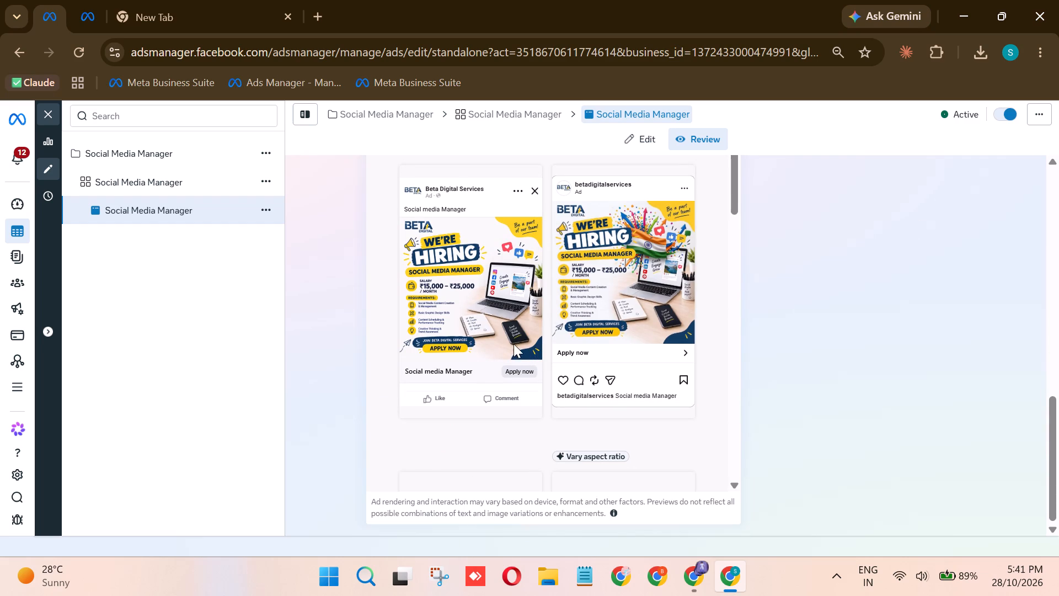
left_click(504, 318)
scroll(527, 355, "down", 6)
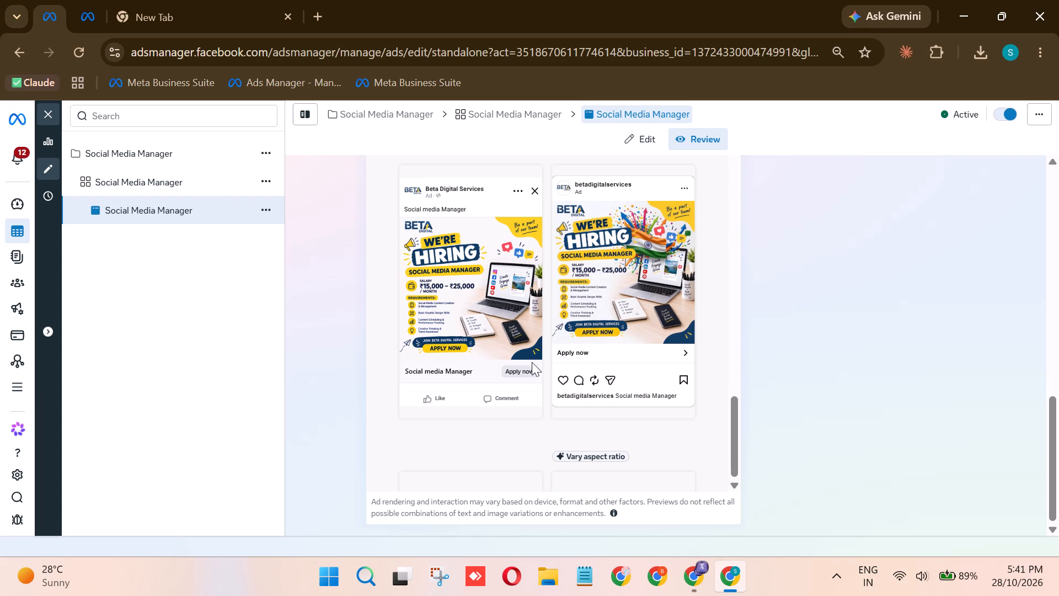
scroll(532, 362, "up", 13)
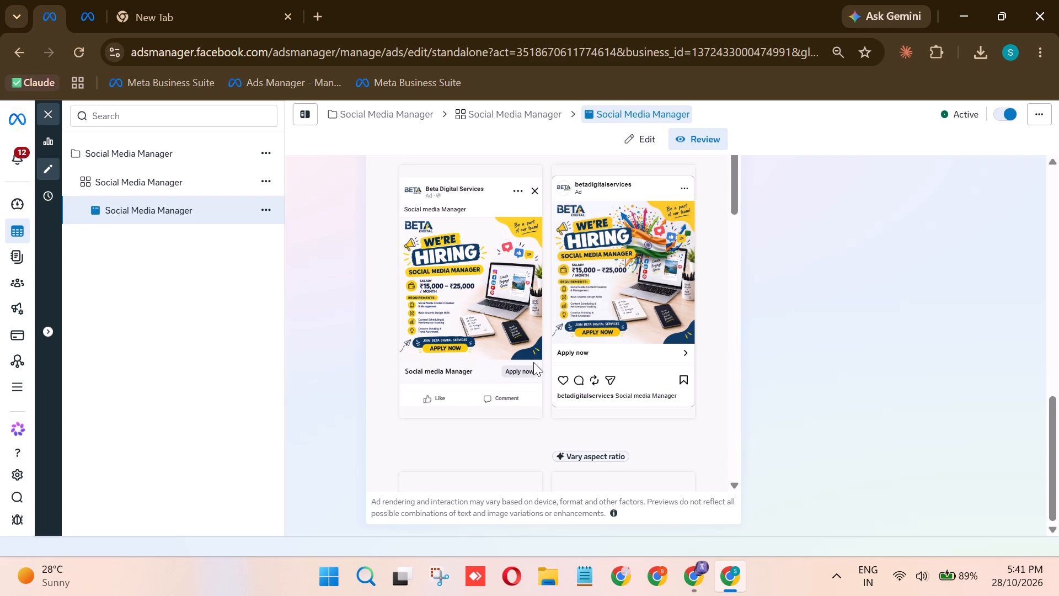
scroll(533, 362, "up", 2)
scroll(787, 231, "up", 2)
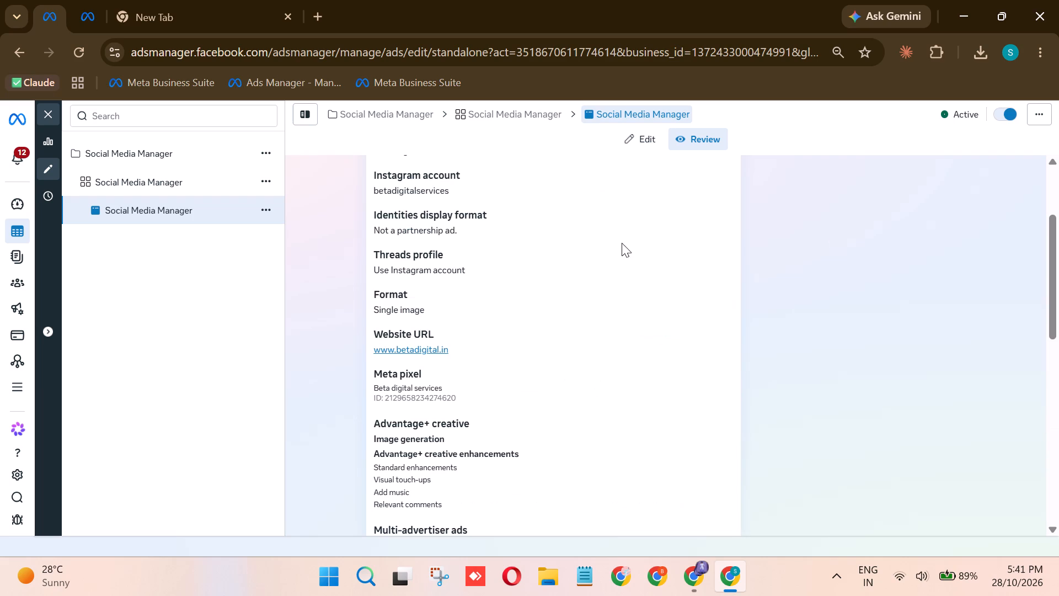
scroll(661, 239, "up", 8)
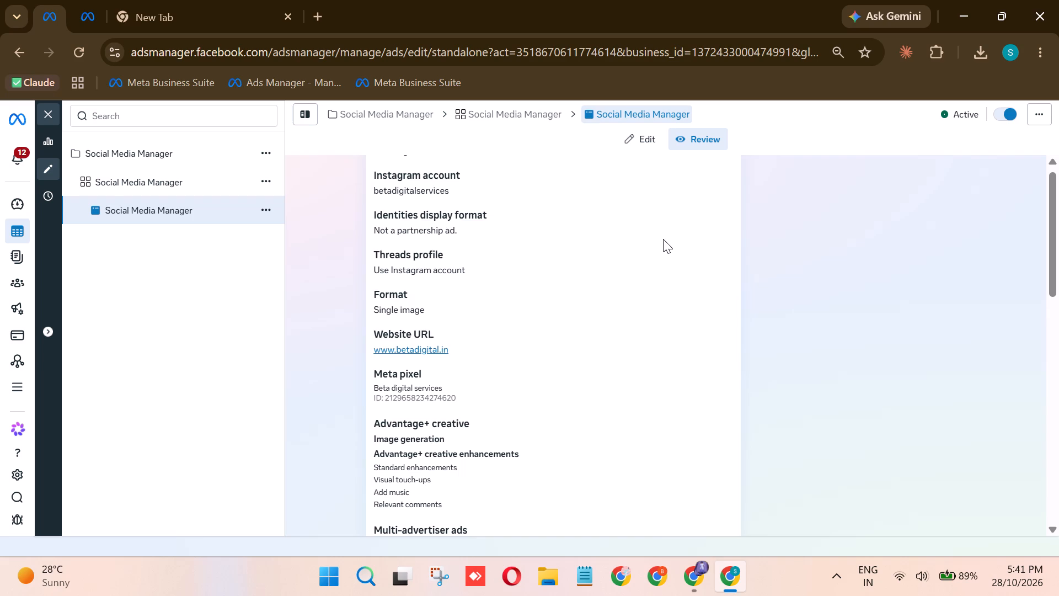
scroll(891, 288, "up", 10)
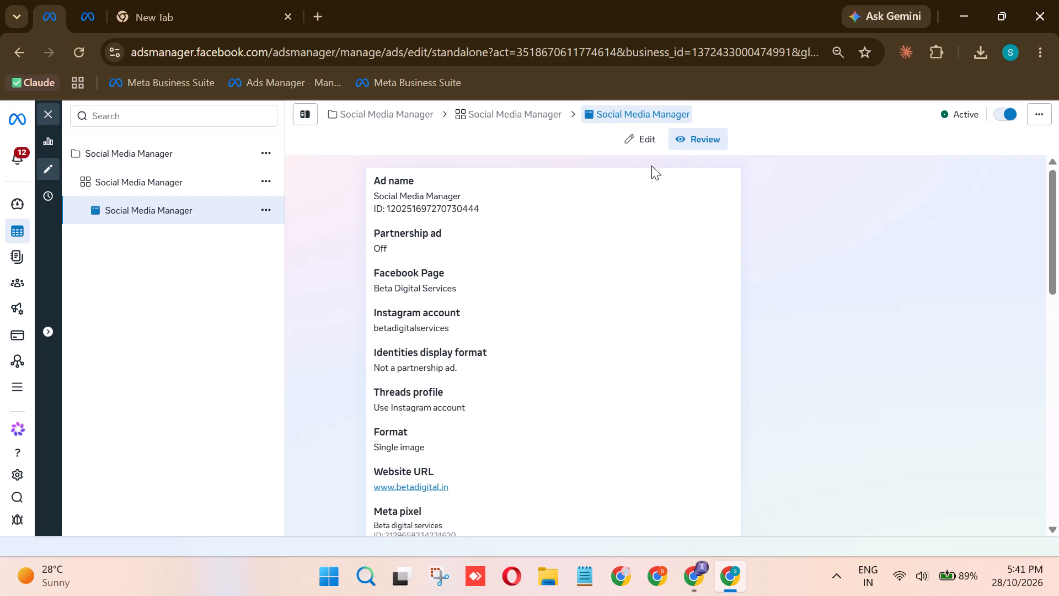
Return to editing the ad and view the uploaded media's details and aspect ratios in Ad creative.
left_click(691, 132)
left_click(644, 140)
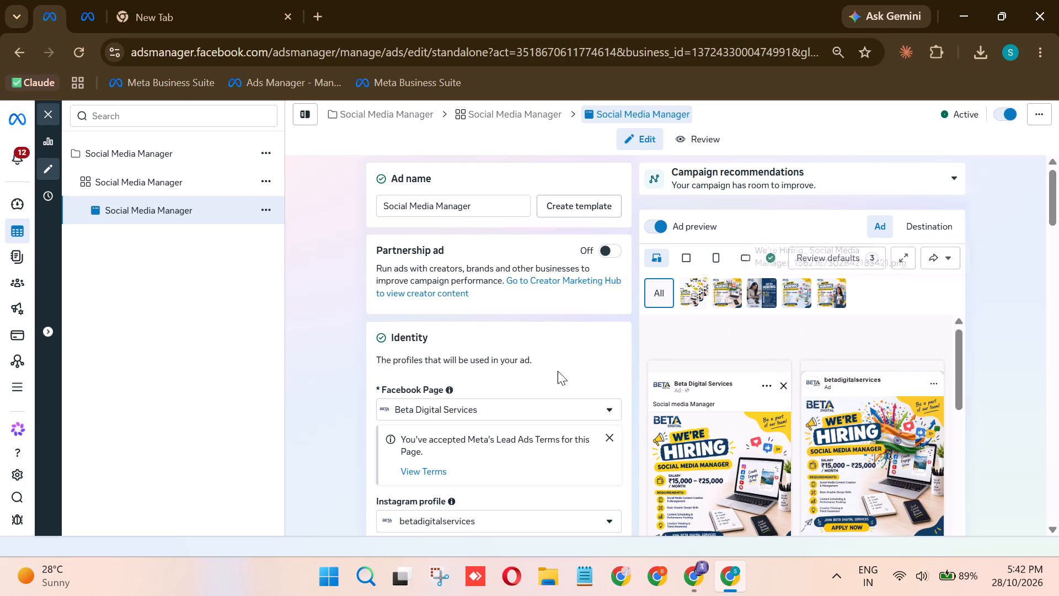
scroll(545, 385, "down", 4)
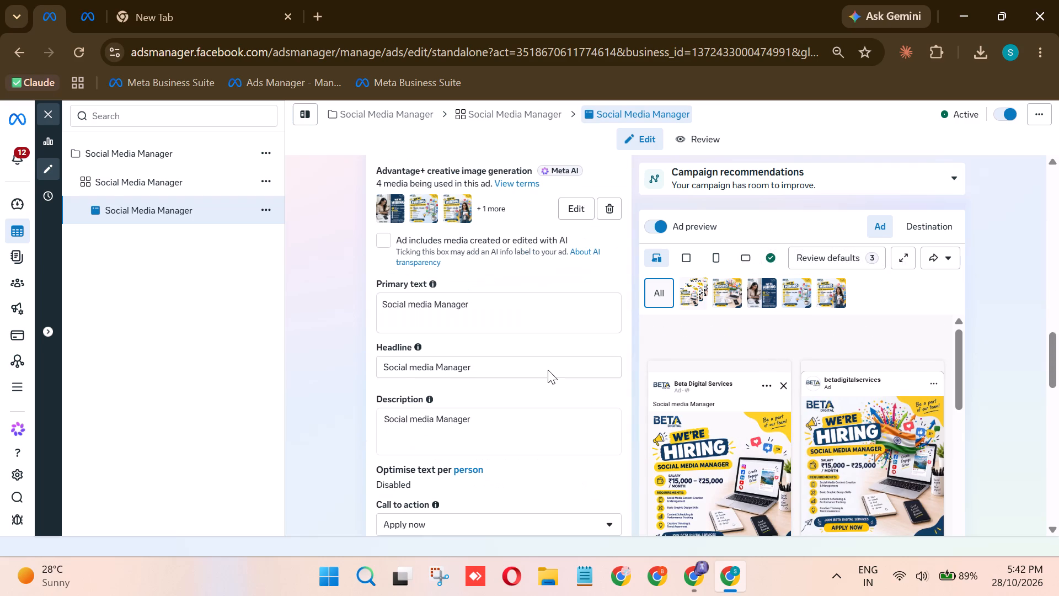
scroll(467, 246, "up", 1)
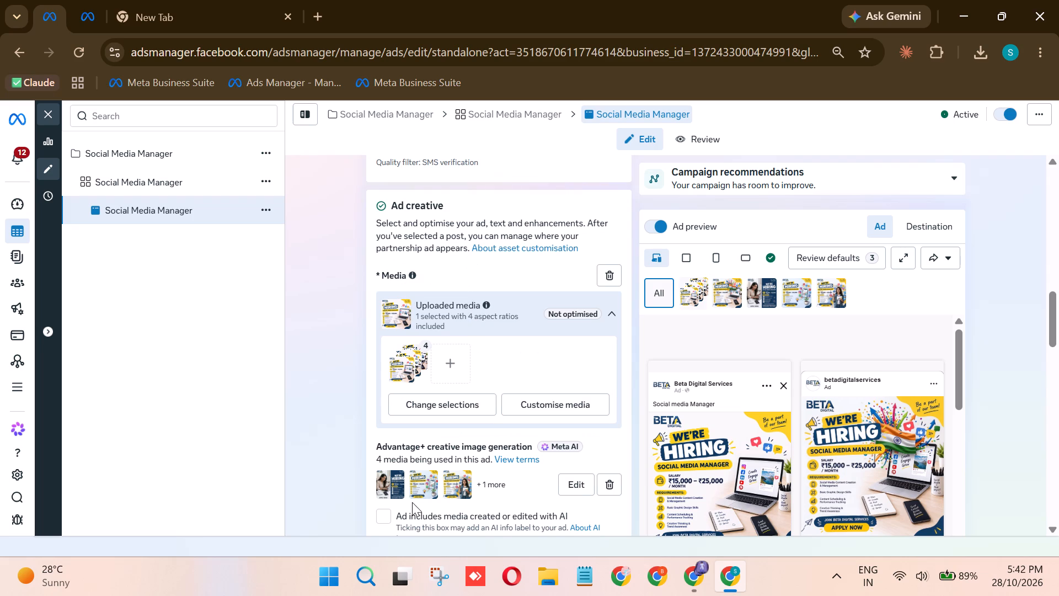
left_click(407, 358)
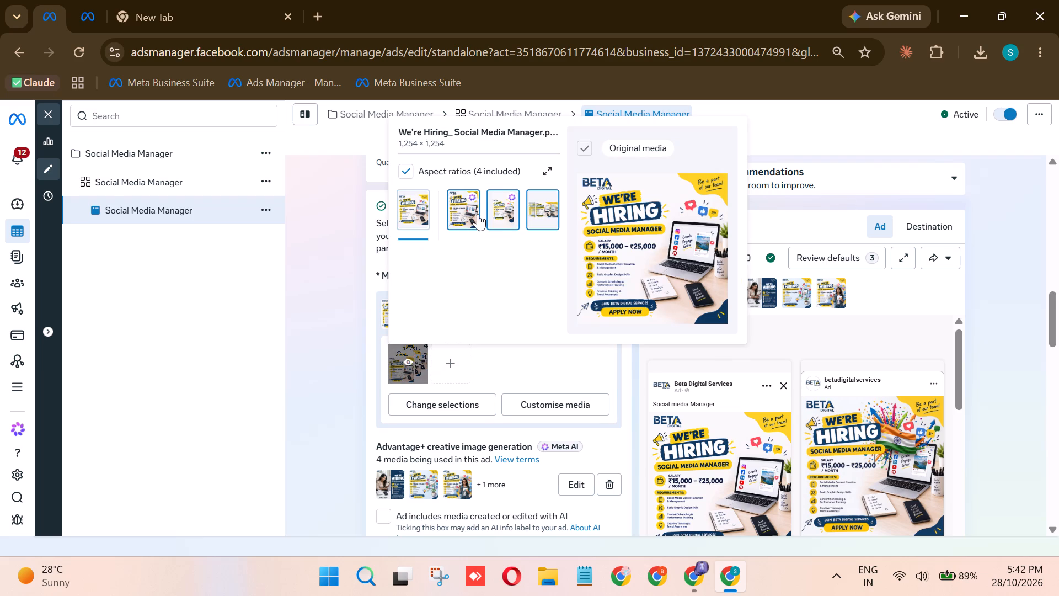
left_click(612, 223)
left_click(988, 217)
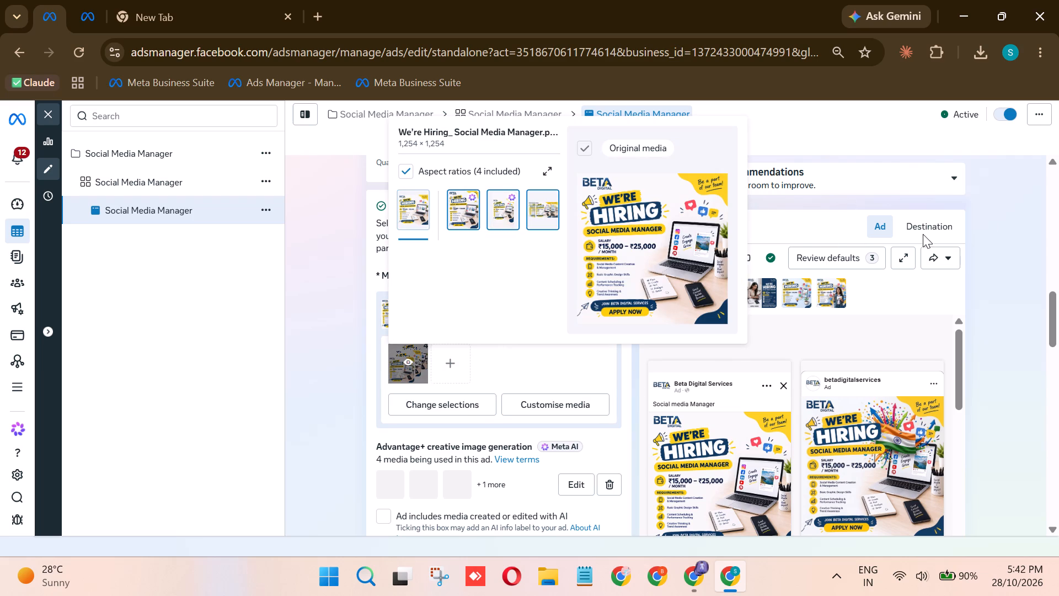
Switch the ad preview to its destination and page through the instant form's custom questions.
left_click(925, 229)
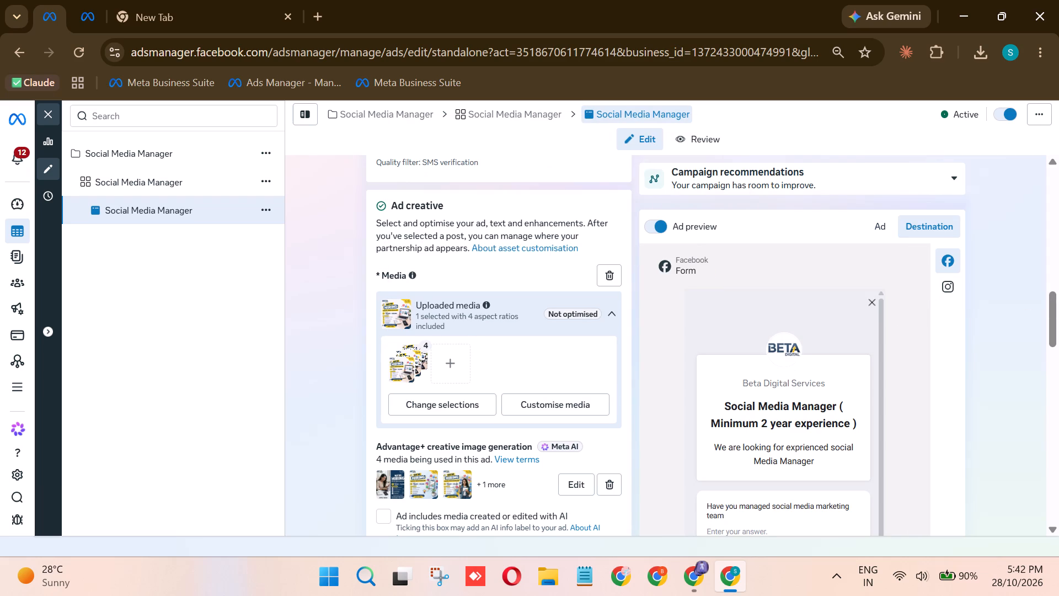
scroll(814, 407, "down", 2)
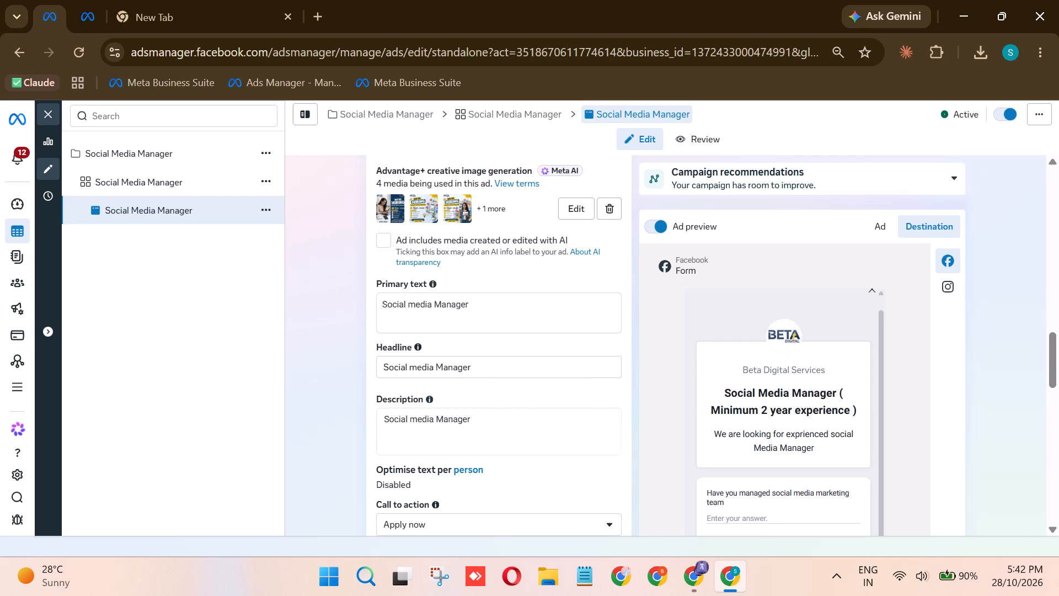
scroll(814, 407, "down", 3)
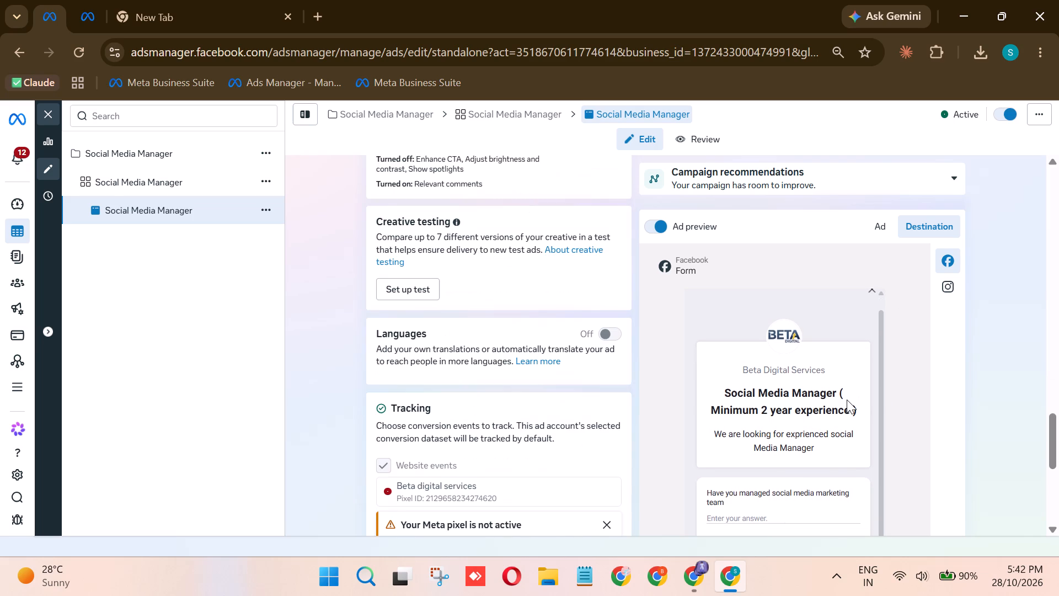
scroll(847, 400, "down", 4)
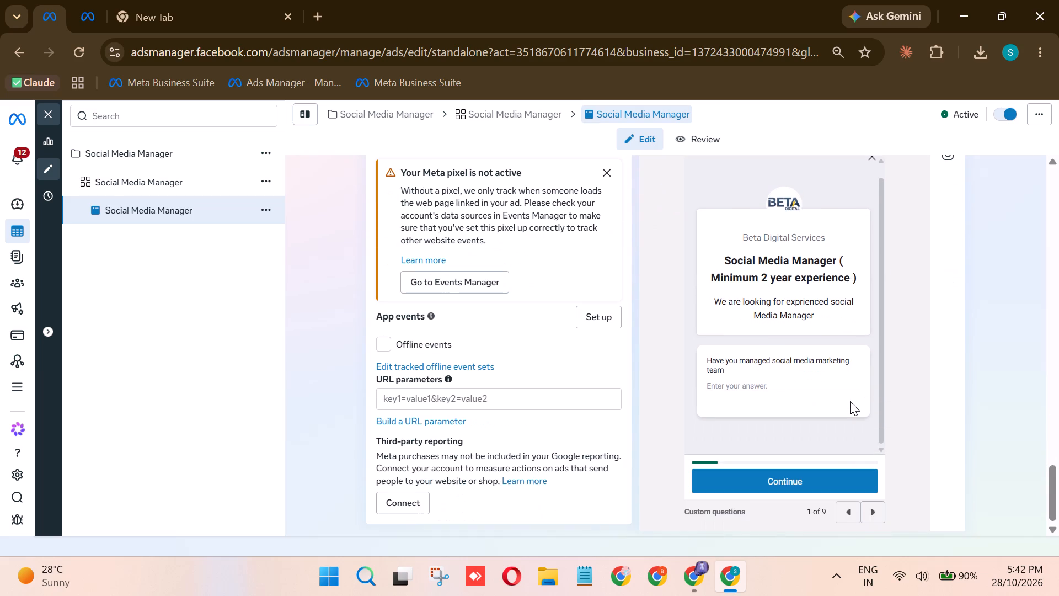
left_click(874, 505)
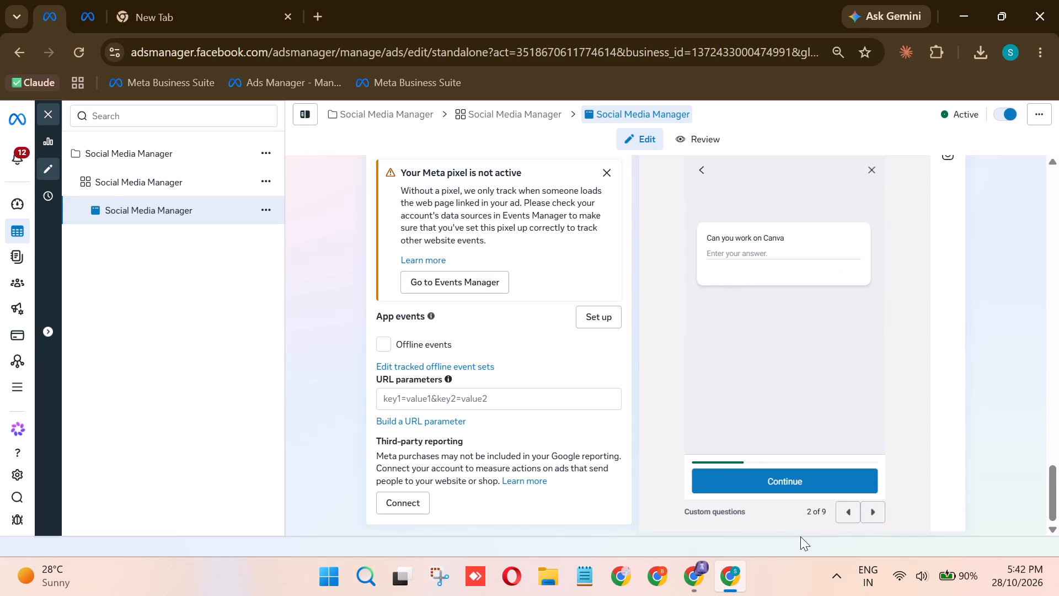
left_click(876, 514)
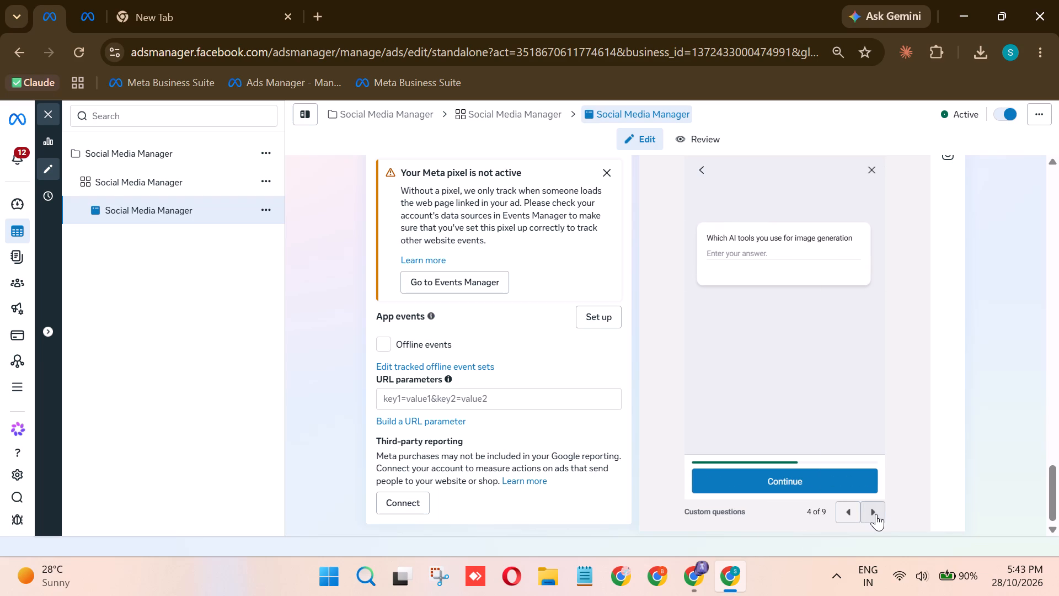
Examine the rest of the instant form preview, from the remaining custom questions through contact information, phone verification and privacy review to the closing message.
left_click(876, 514)
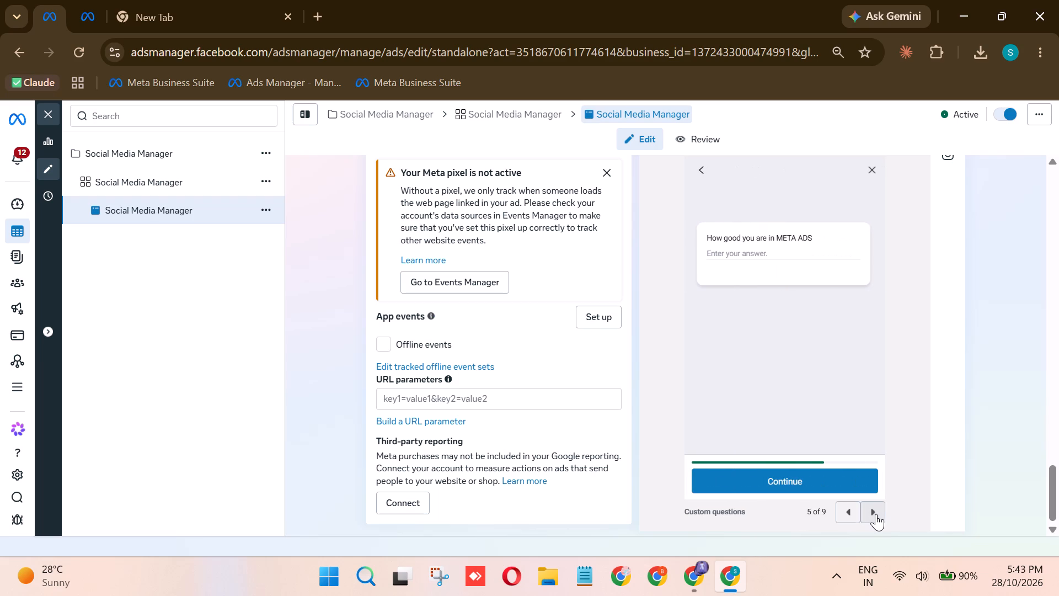
left_click(876, 514)
scroll(768, 365, "down", 2)
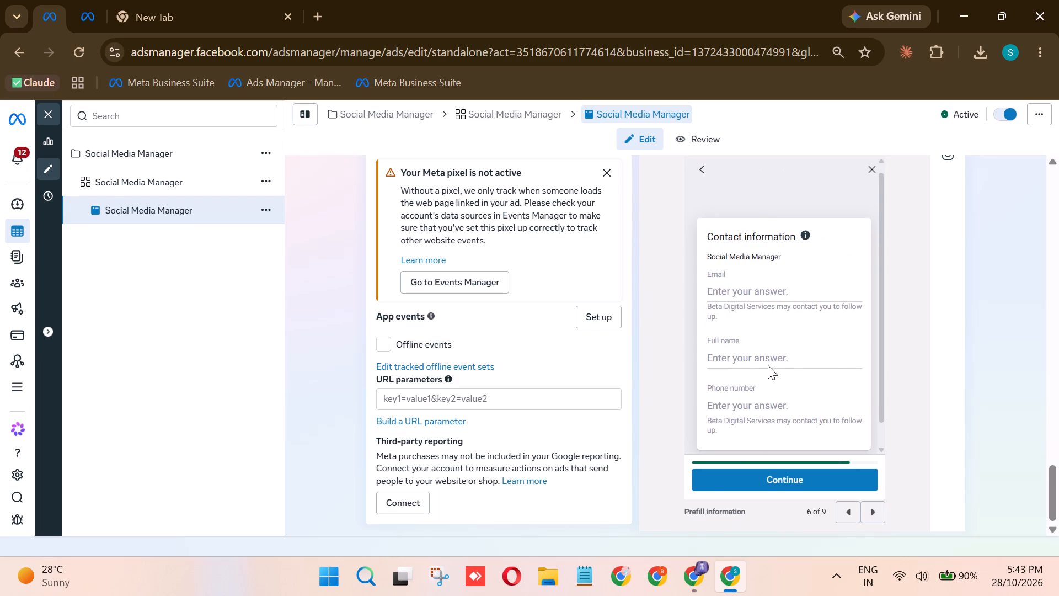
left_click(875, 513)
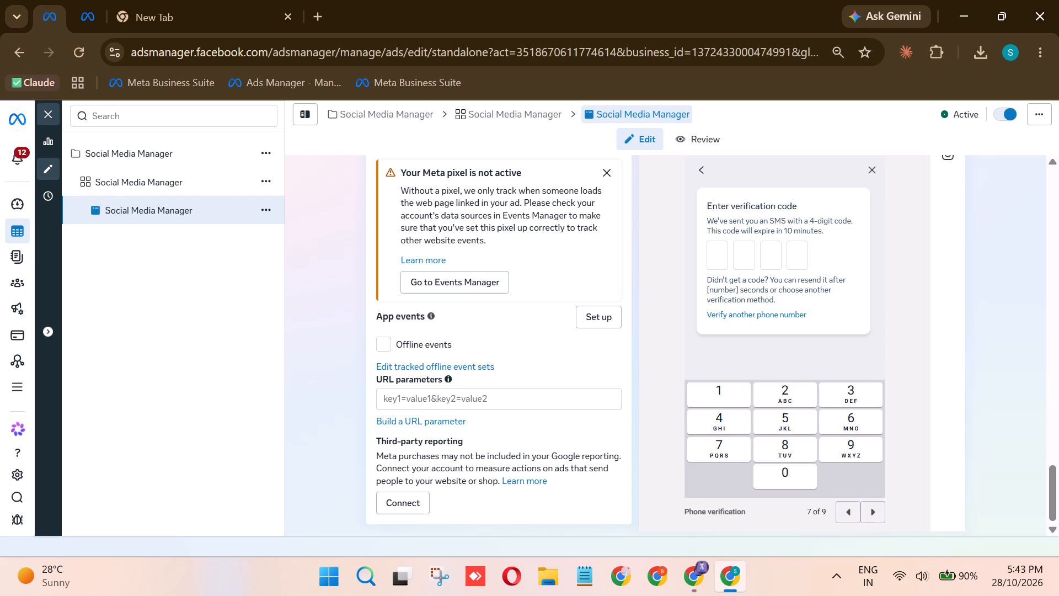
left_click(864, 510)
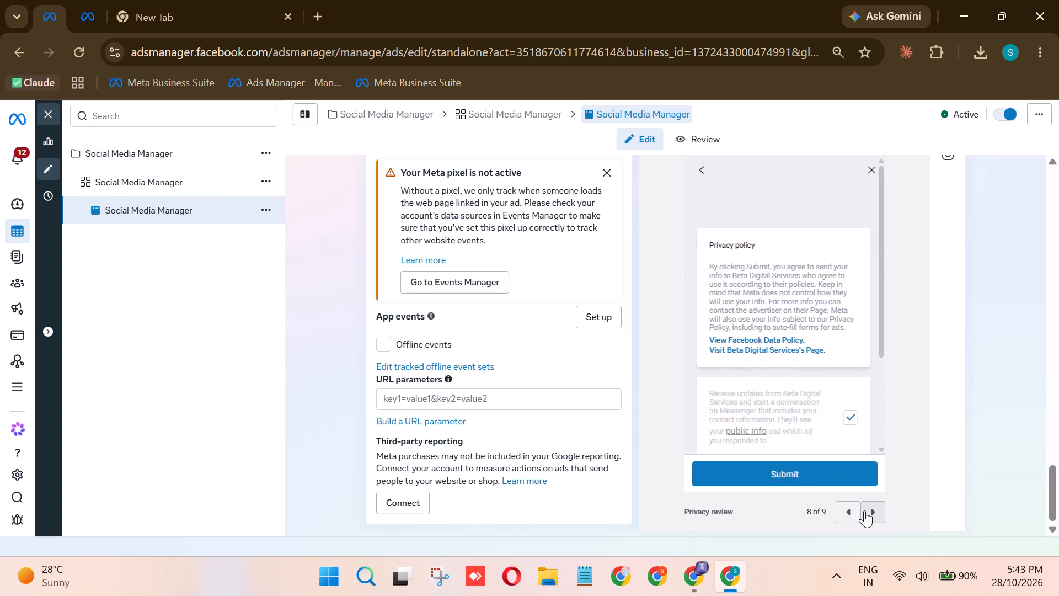
scroll(839, 430, "down", 3)
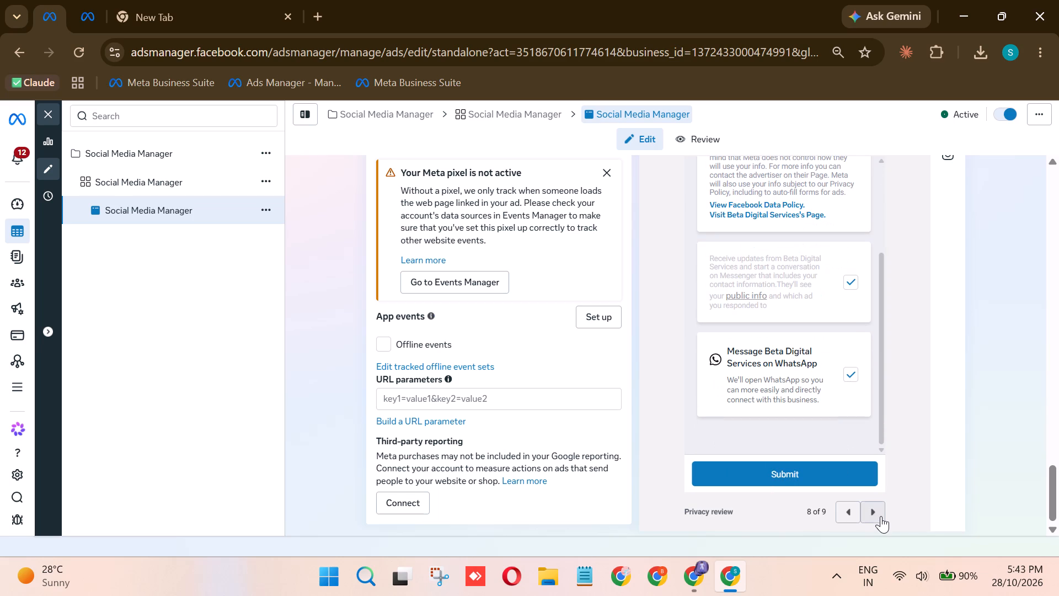
left_click(881, 516)
scroll(858, 409, "down", 2)
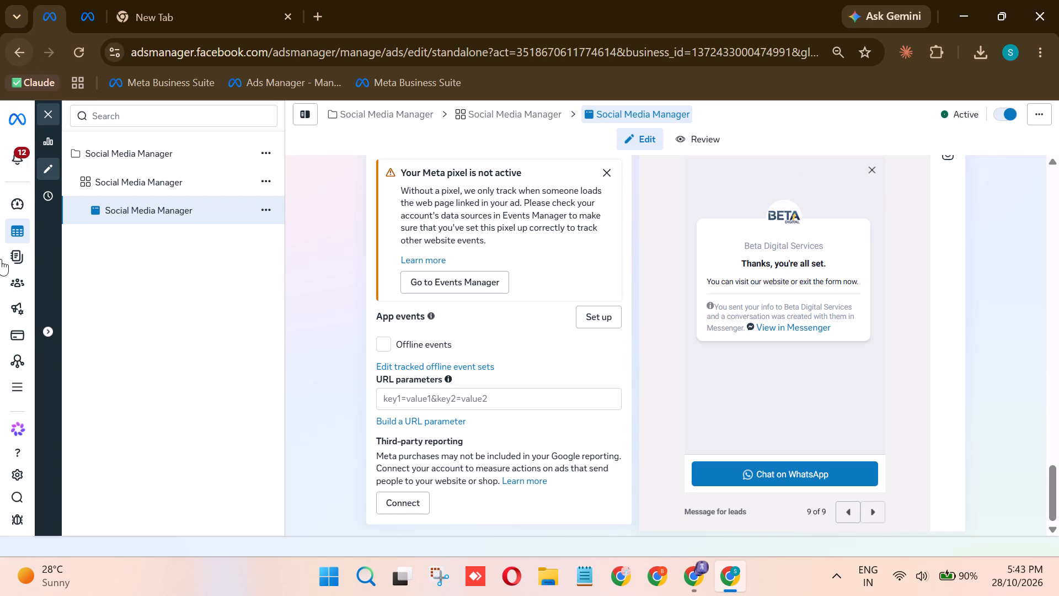
Try to go back from the ad editor to the Campaigns page.
left_click(20, 227)
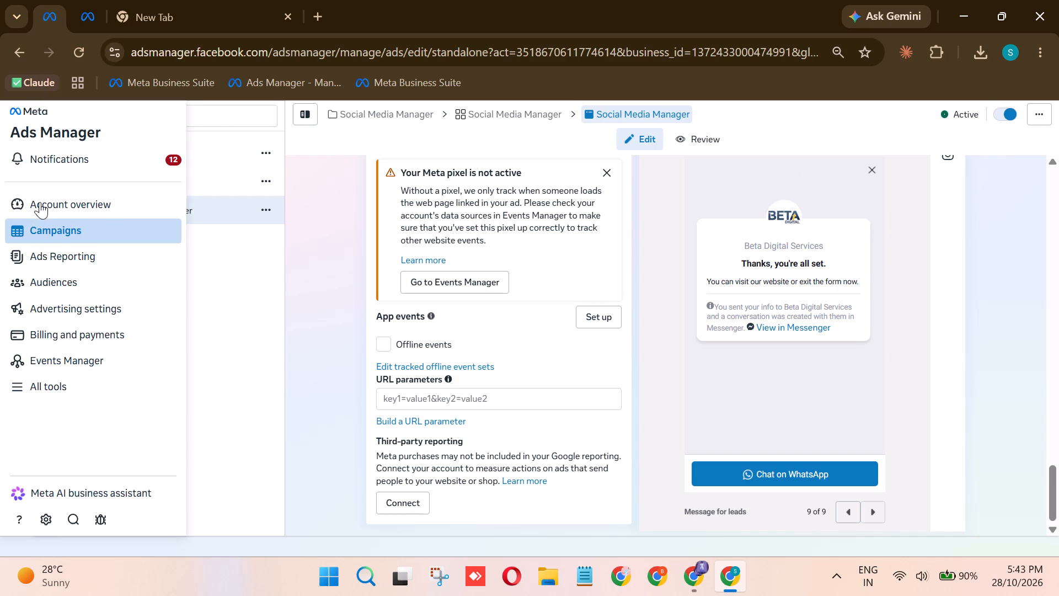
left_click(41, 221)
left_click(320, 155)
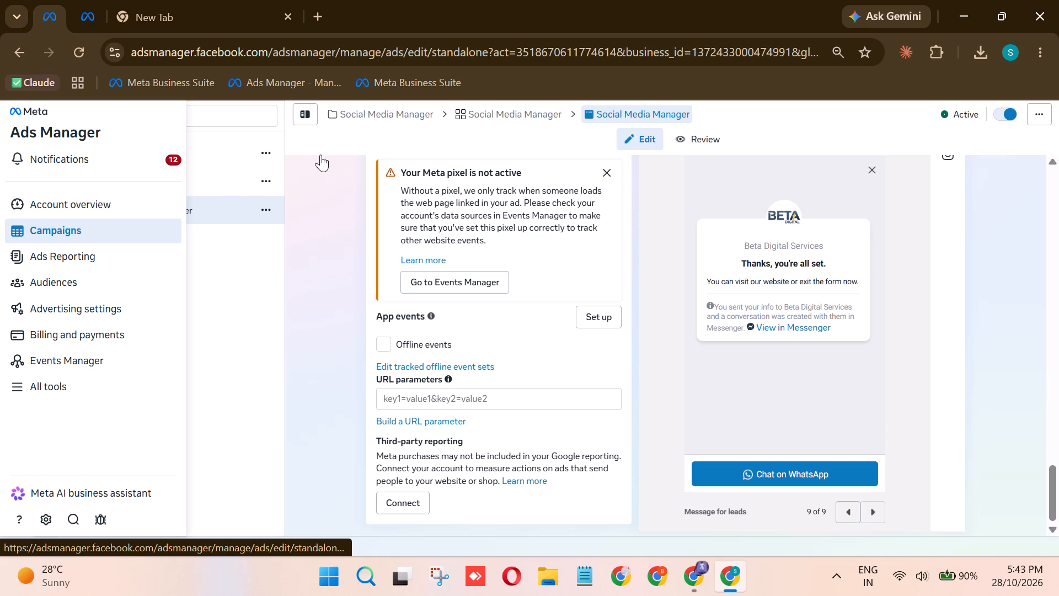